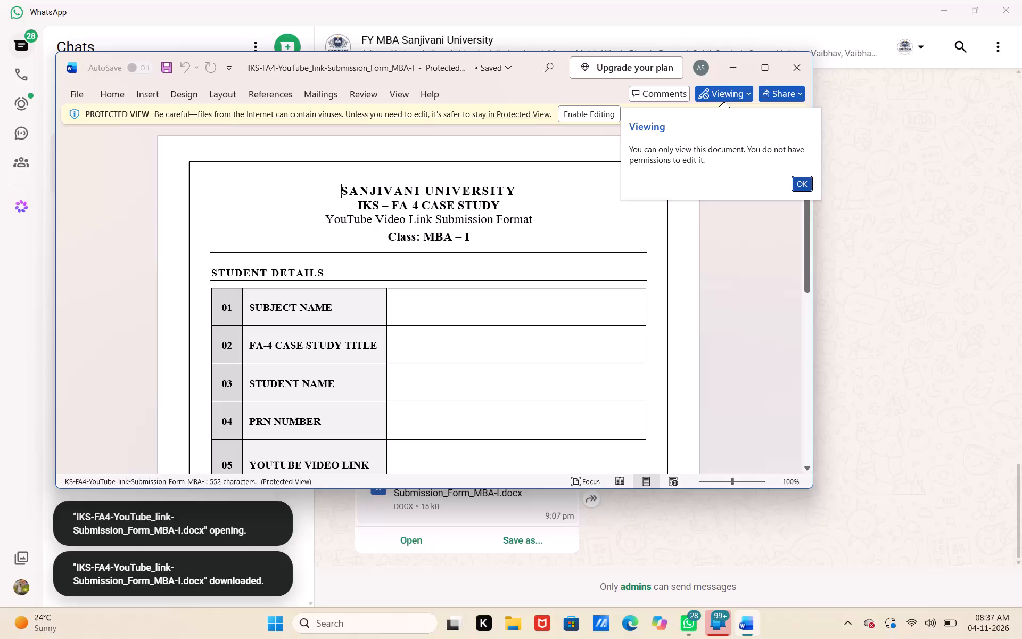
Maximize the IKS-FA4 YouTube link submission form, read its instructions, enable editing and place the cursor in the empty Subject Name cell.
left_click(762, 65)
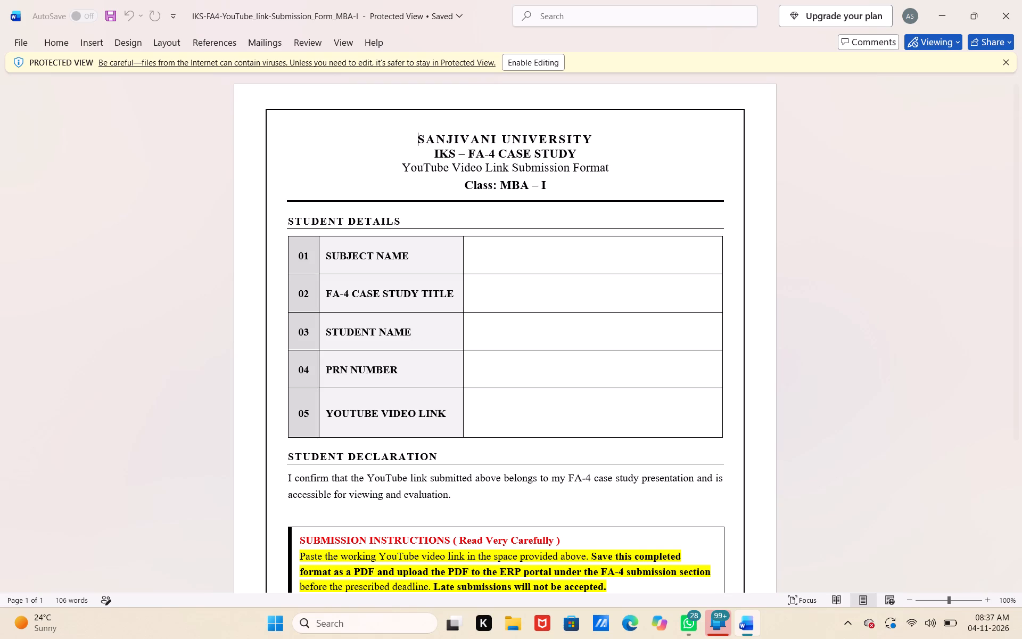
scroll(546, 205, "down", 2)
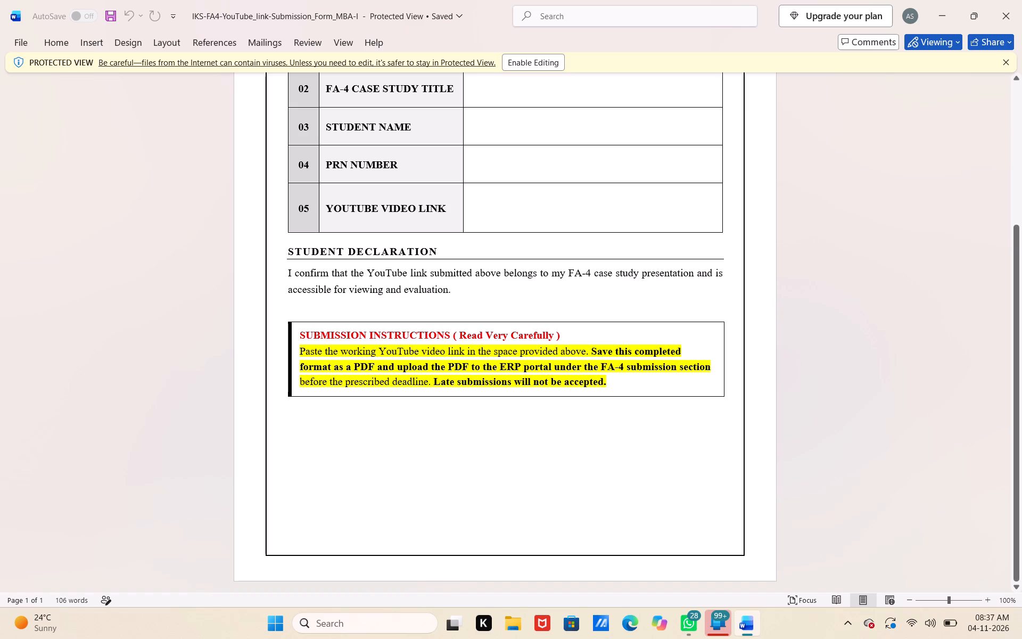
scroll(572, 428, "up", 1)
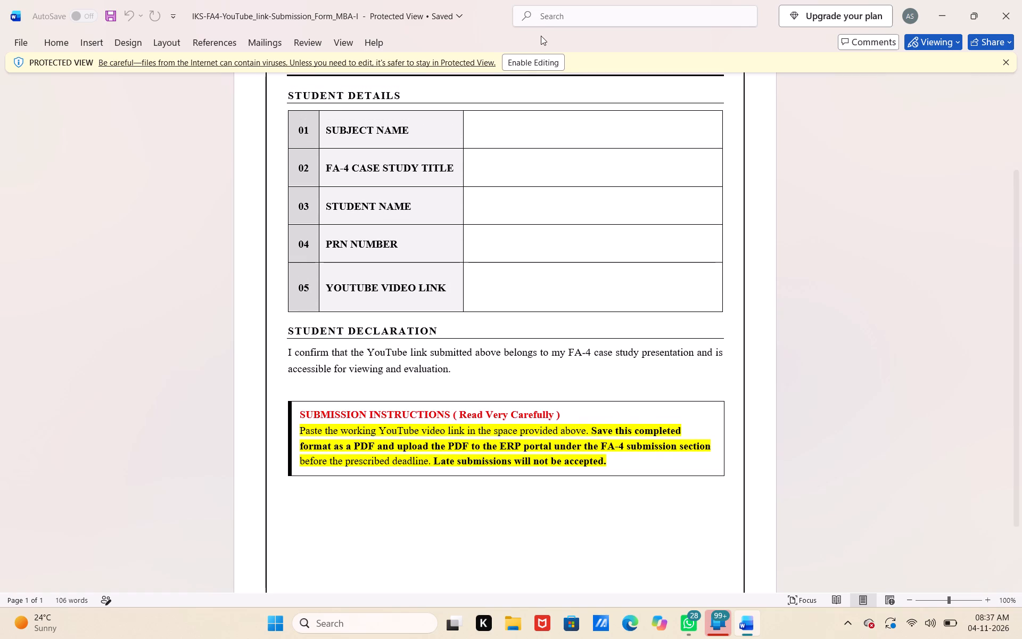
left_click(521, 61)
scroll(557, 188, "up", 2)
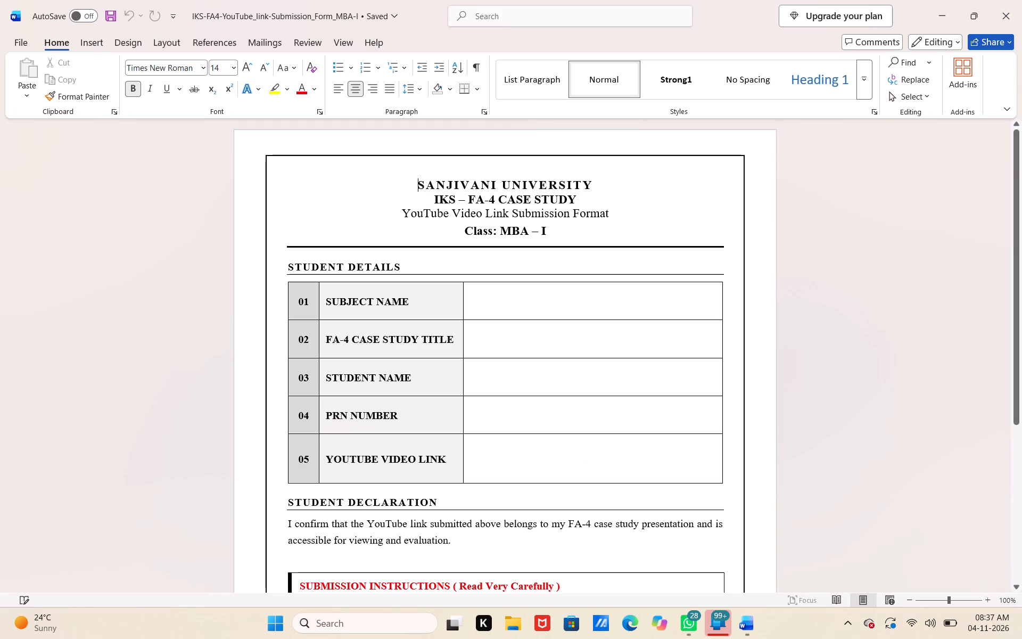
scroll(548, 233, "up", 2)
left_click(512, 315)
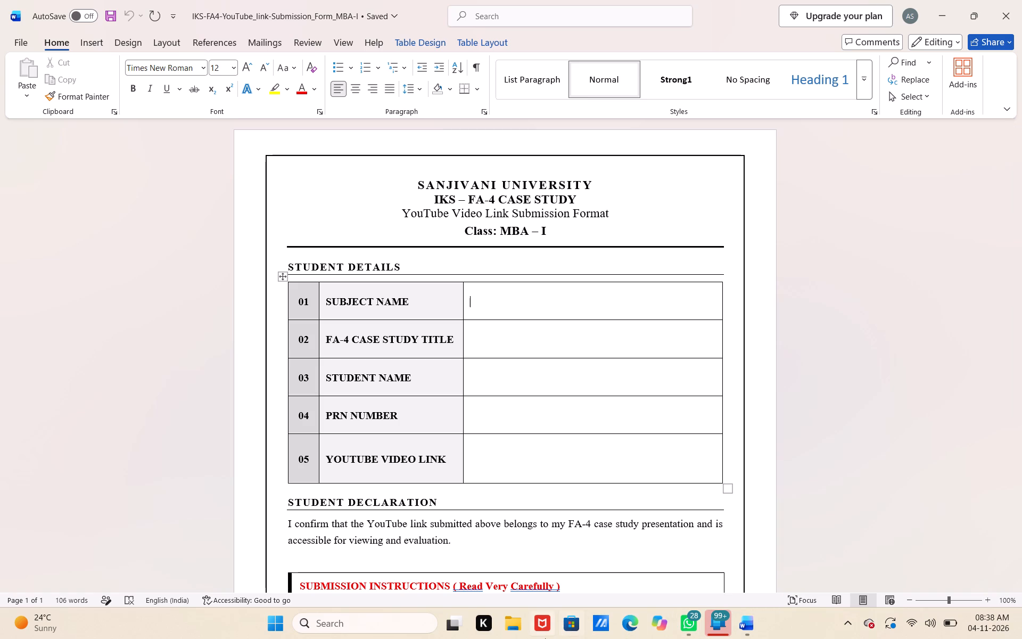
scroll(505, 638, "up", 7)
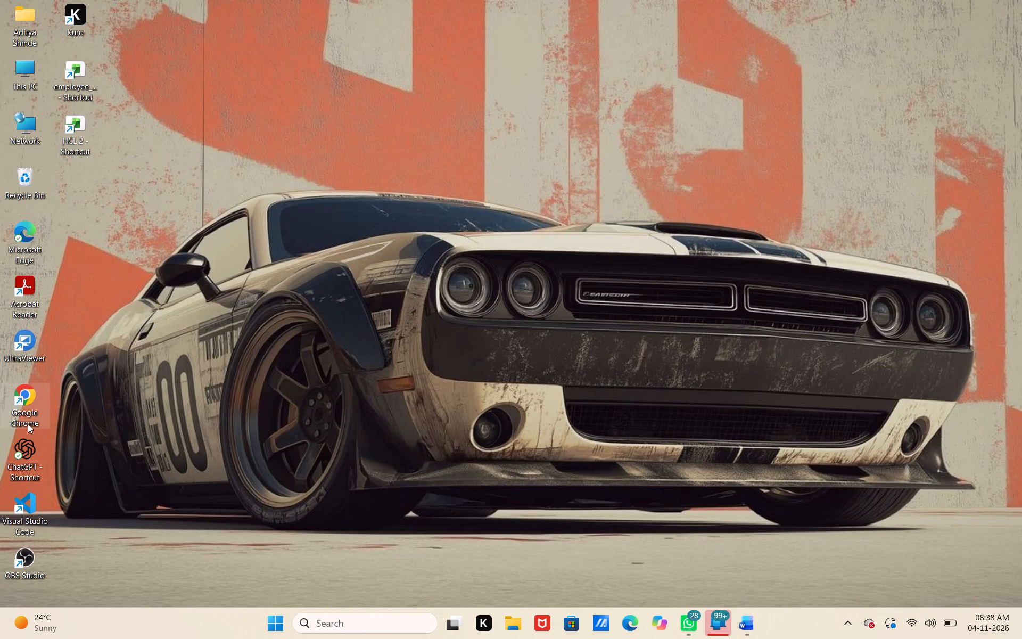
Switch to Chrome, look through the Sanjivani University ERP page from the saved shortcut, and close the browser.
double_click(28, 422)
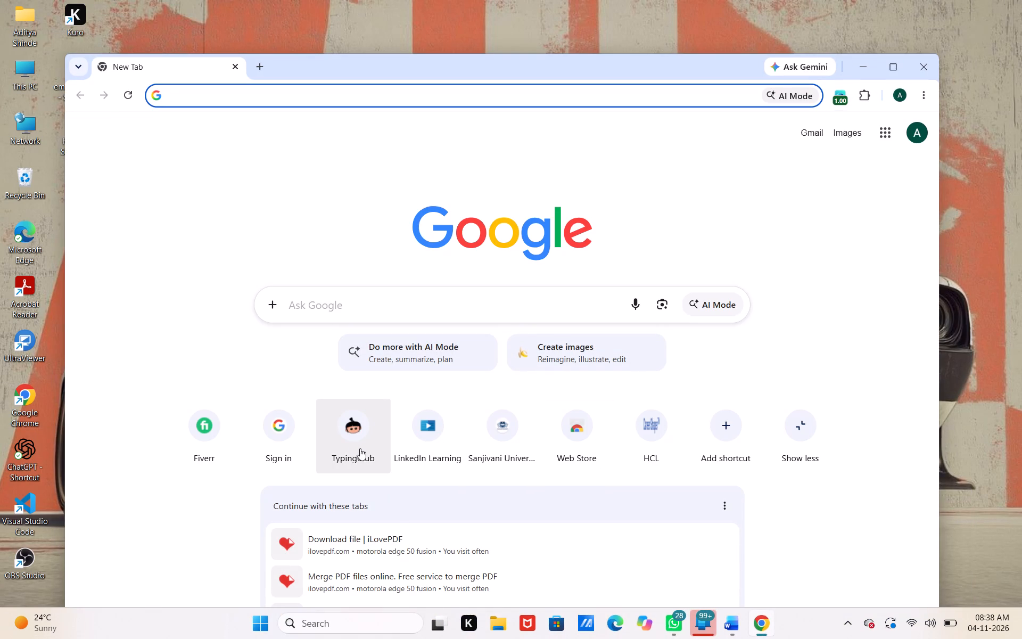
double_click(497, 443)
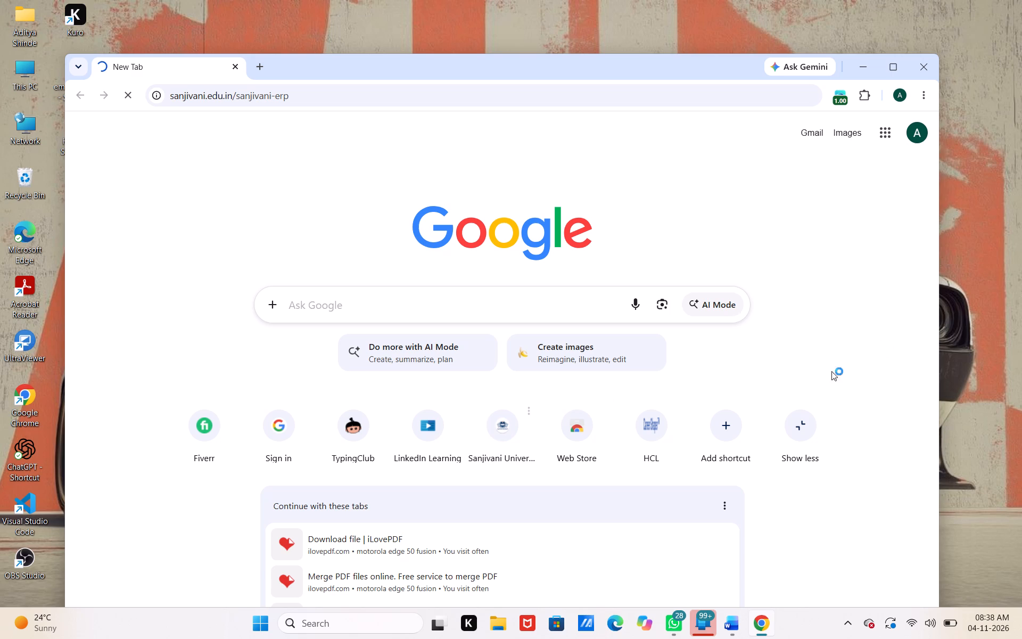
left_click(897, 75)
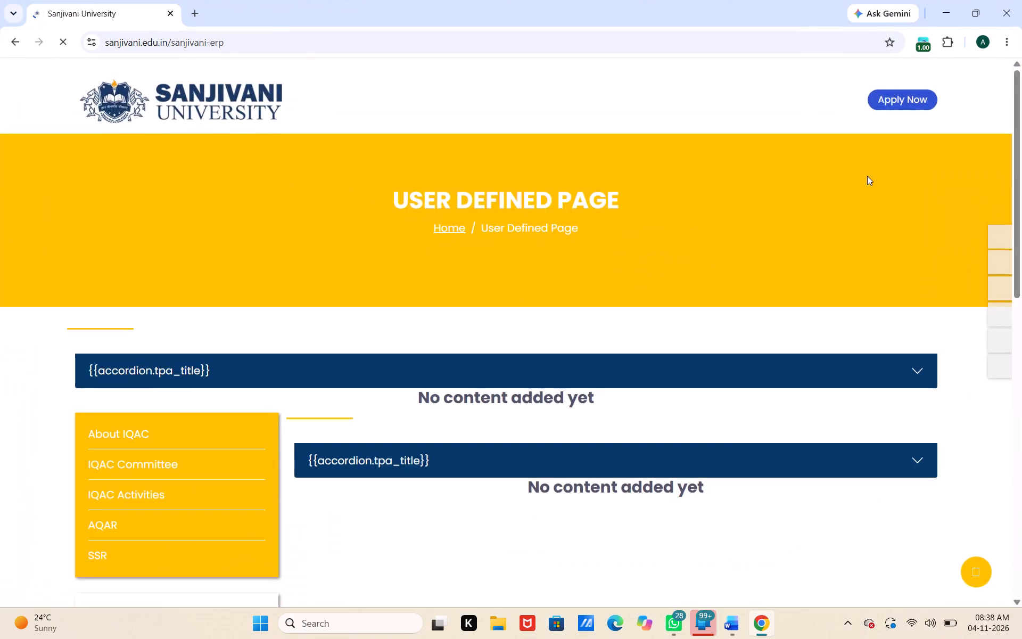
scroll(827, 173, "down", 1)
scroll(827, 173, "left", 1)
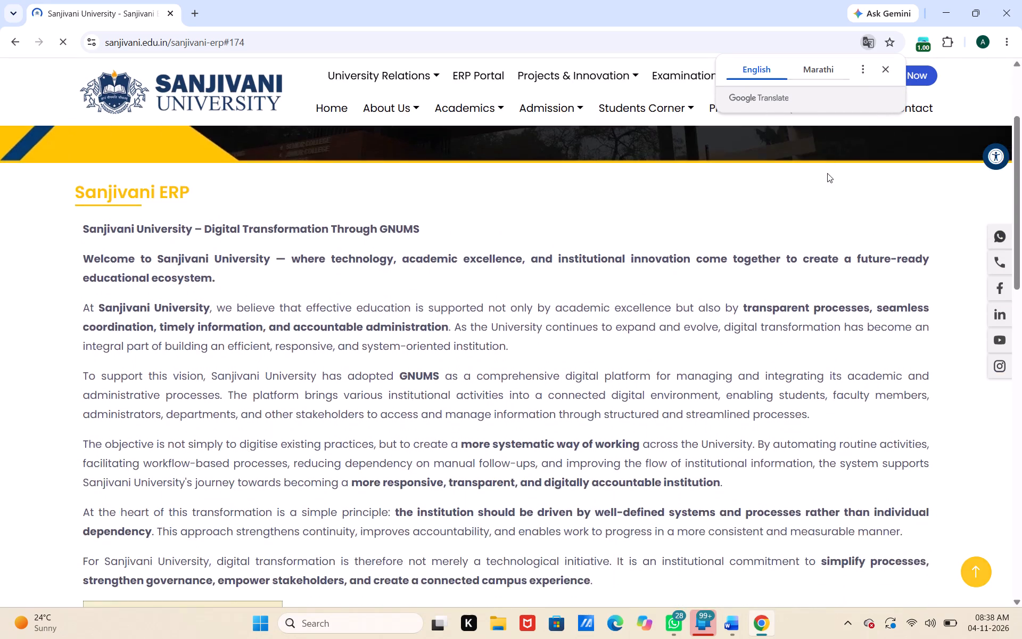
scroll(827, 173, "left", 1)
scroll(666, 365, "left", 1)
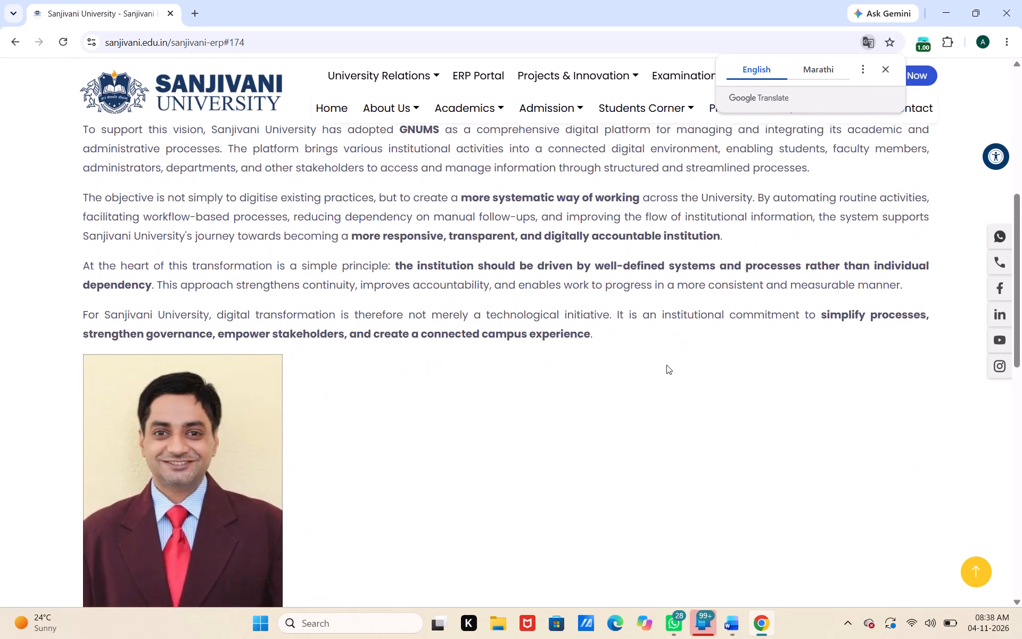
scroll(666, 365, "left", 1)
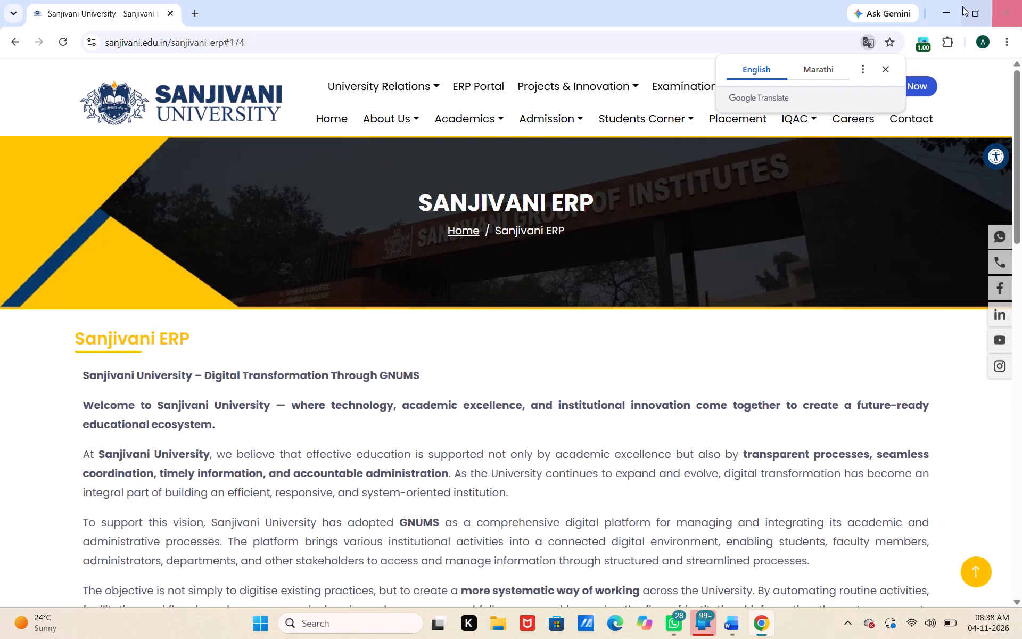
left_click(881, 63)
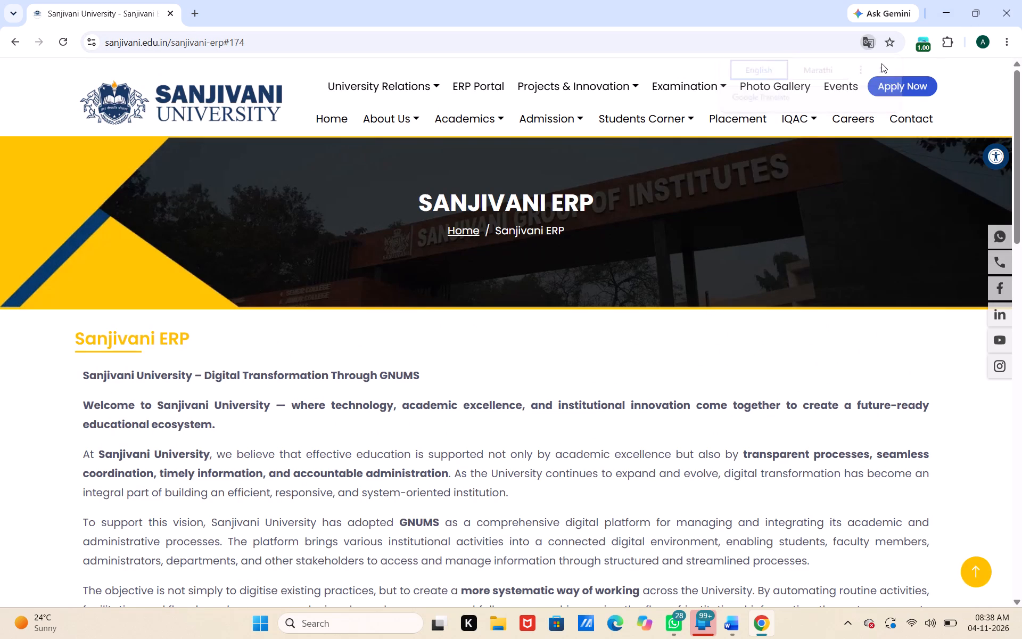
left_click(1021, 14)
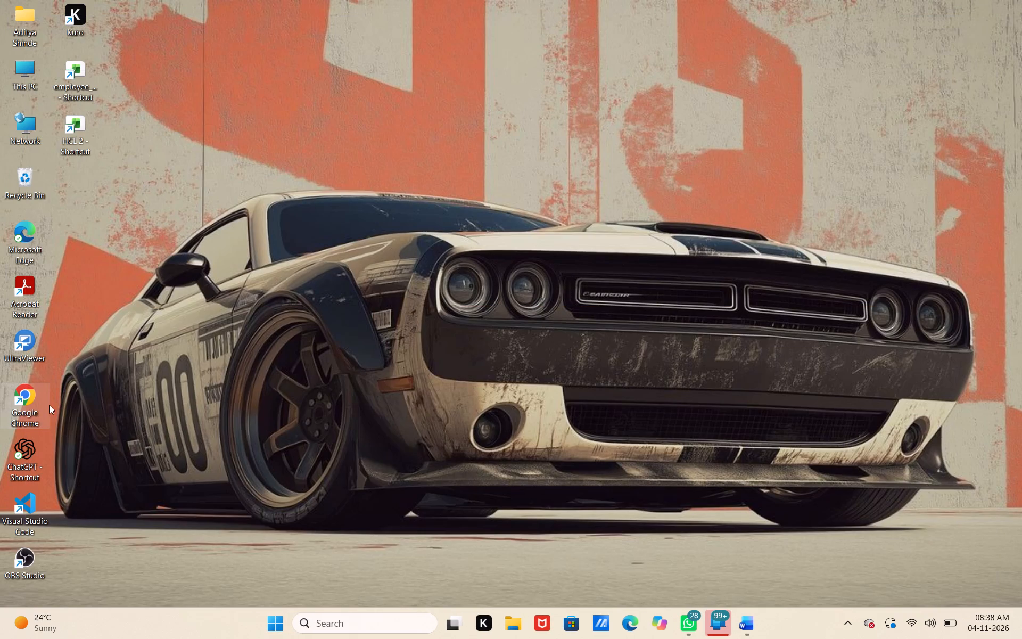
Reopen Chrome and begin a Google search with "sa".
triple_click(44, 400)
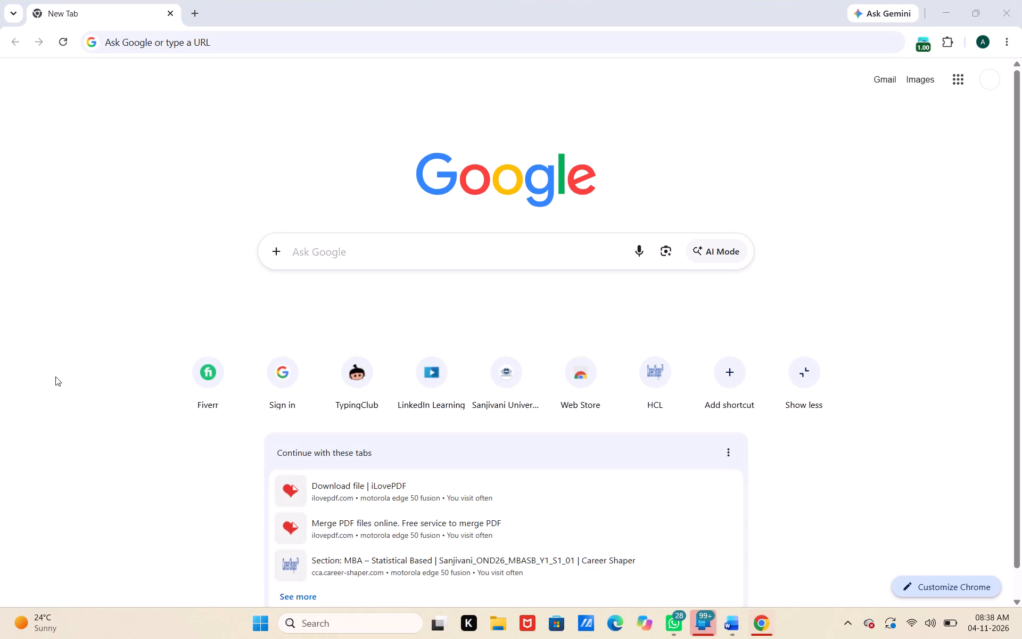
left_click(374, 258)
type("sa")
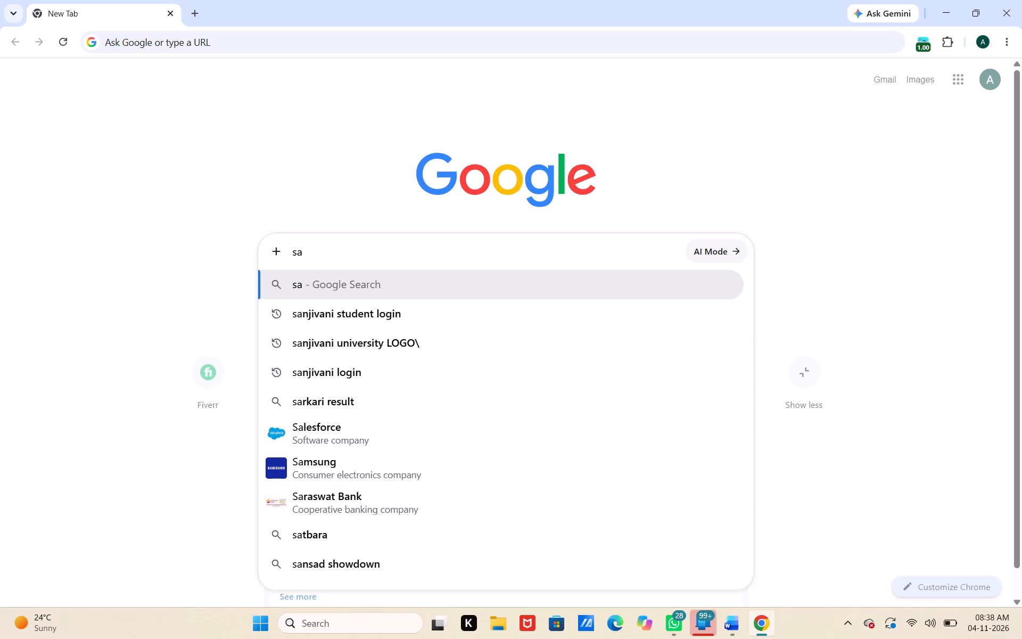
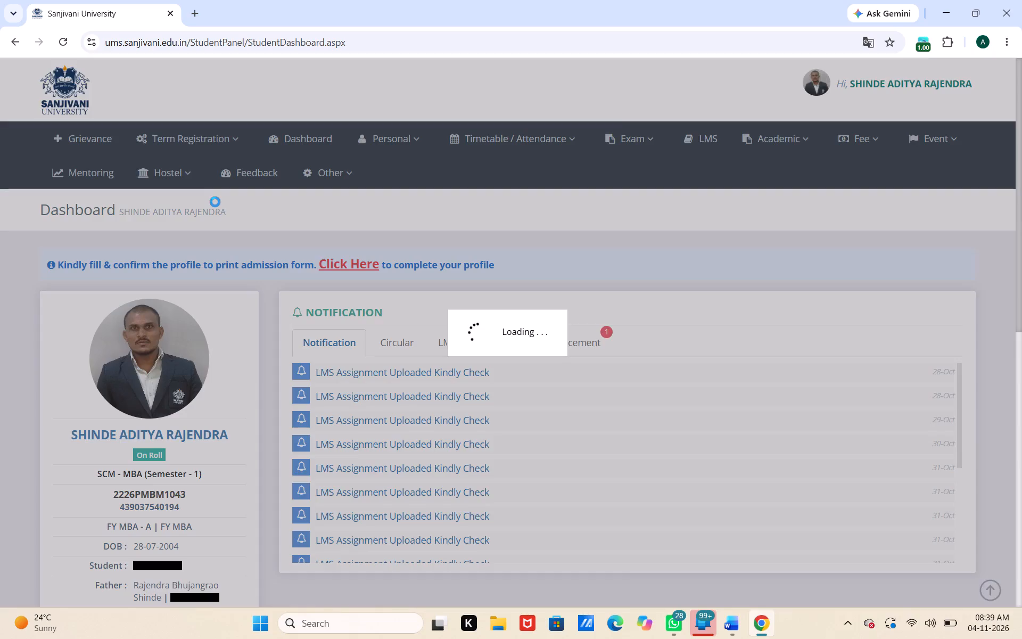
Open the LMS in the student portal and go to the 25PMBIK107 - Business Lessons from Indian Epics course page.
scroll(215, 202, "right", 1)
scroll(495, 207, "left", 1)
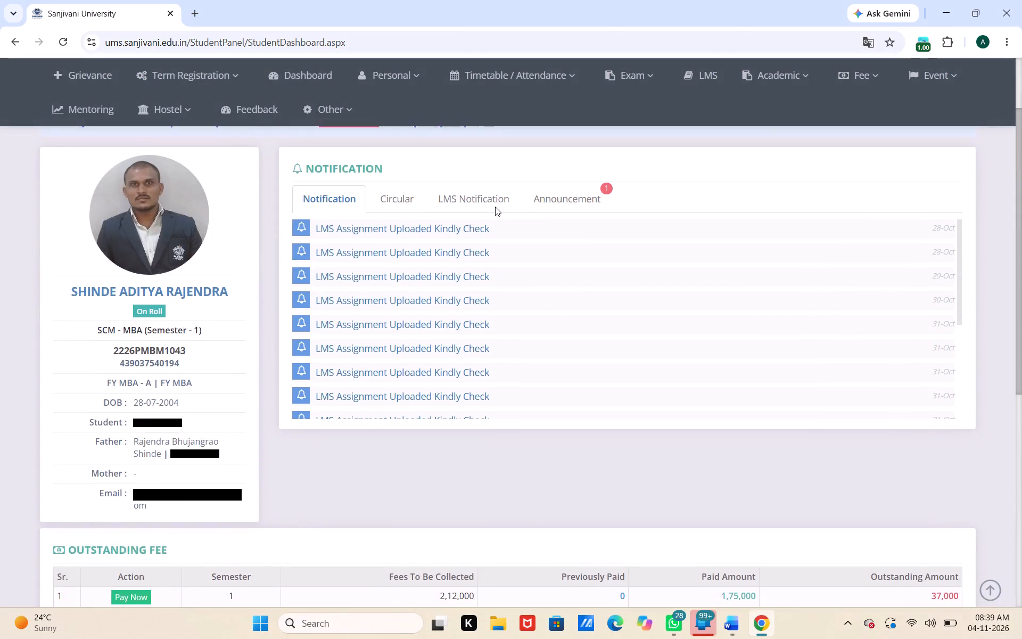
scroll(495, 207, "left", 1)
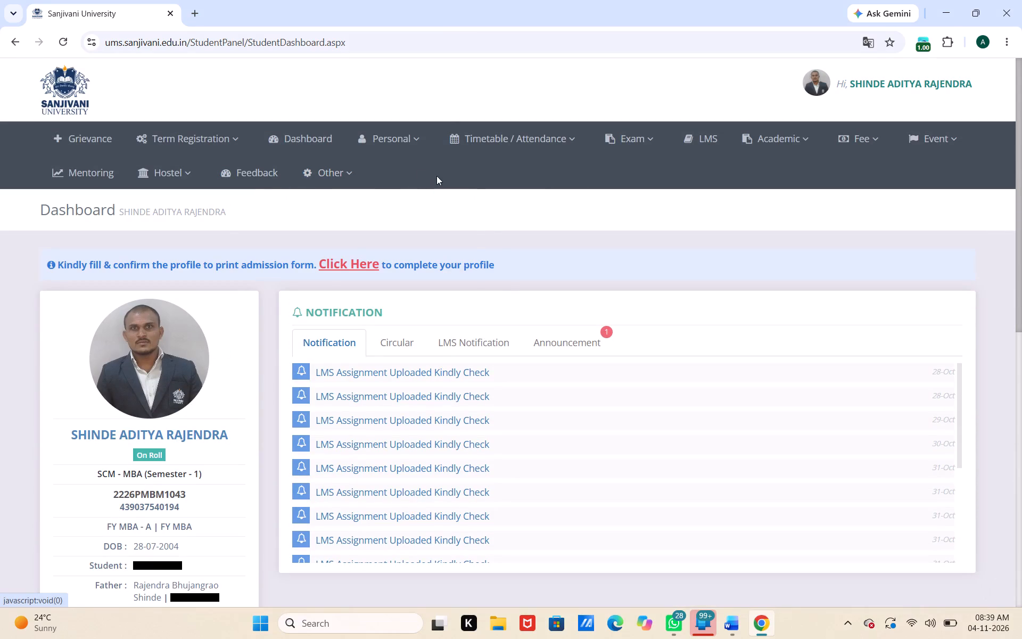
left_click(674, 139)
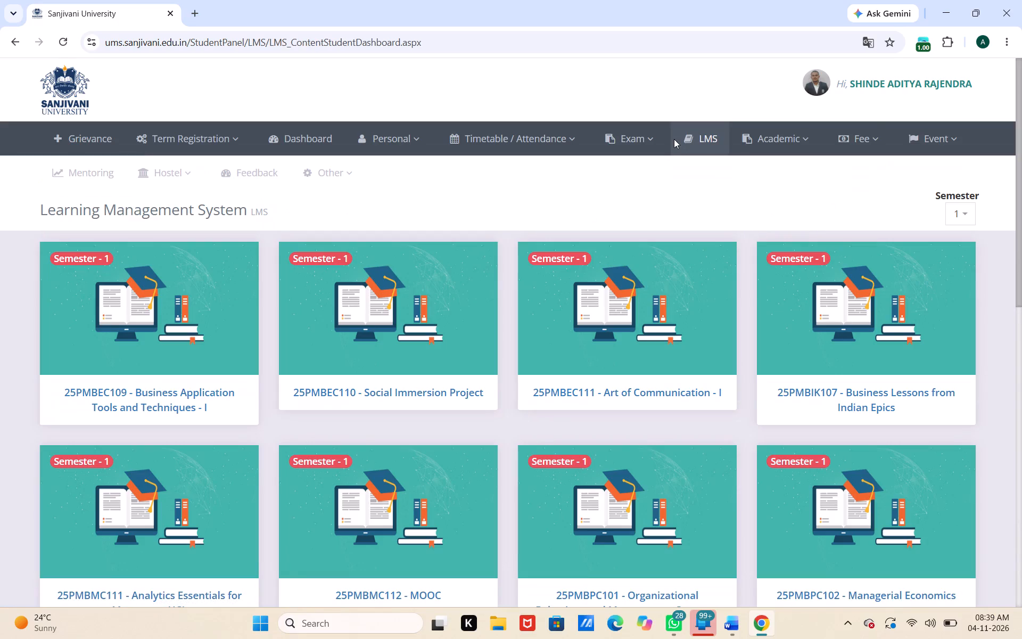
scroll(648, 308, "down", 2)
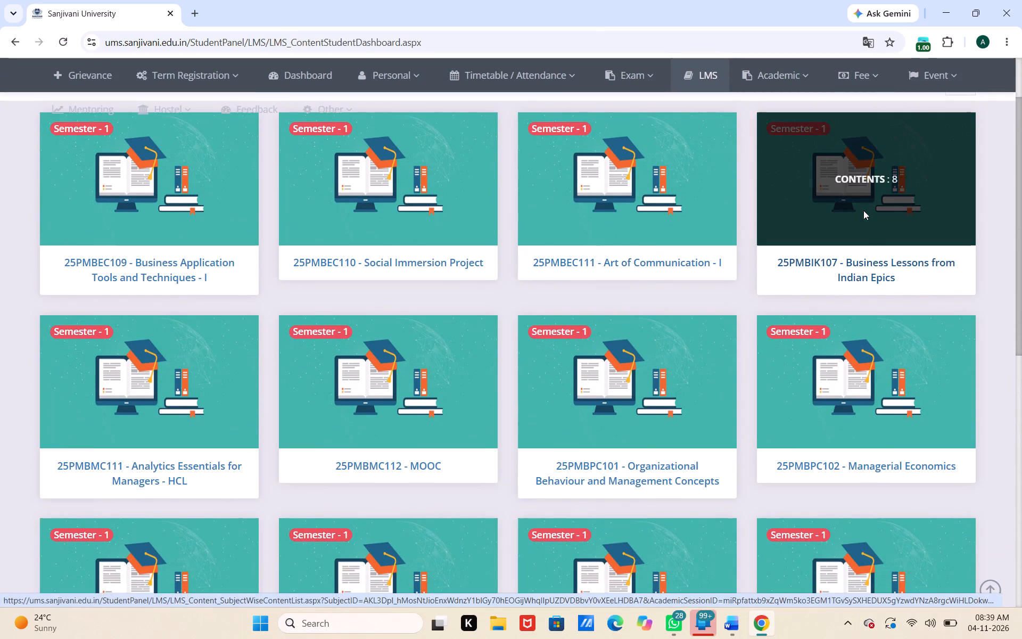
left_click_drag(851, 258, 859, 261)
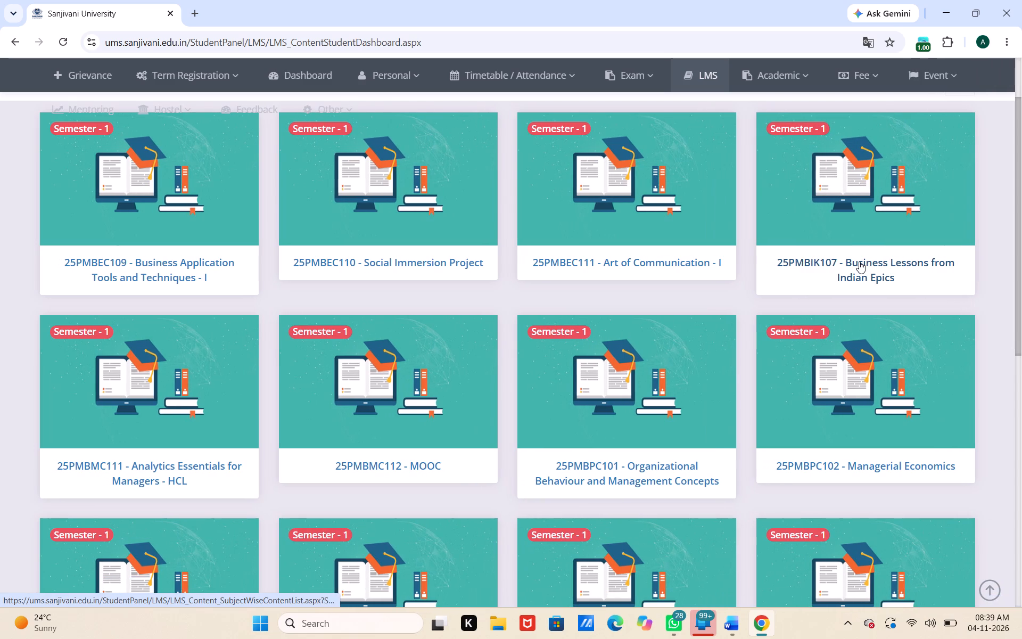
left_click(851, 258)
left_click_drag(851, 258, 851, 259)
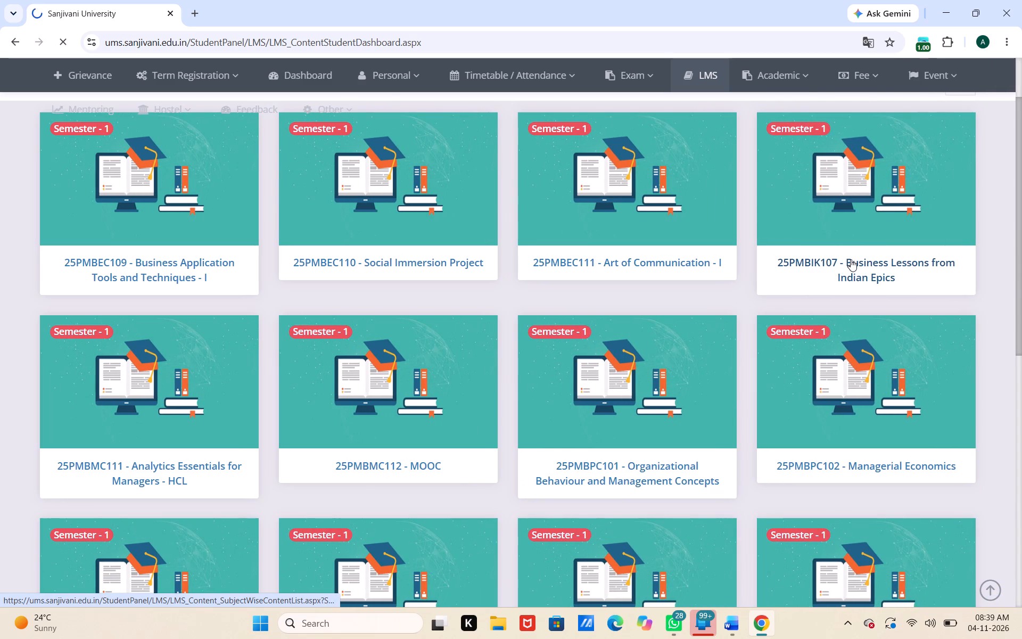
left_click_drag(851, 259, 851, 269)
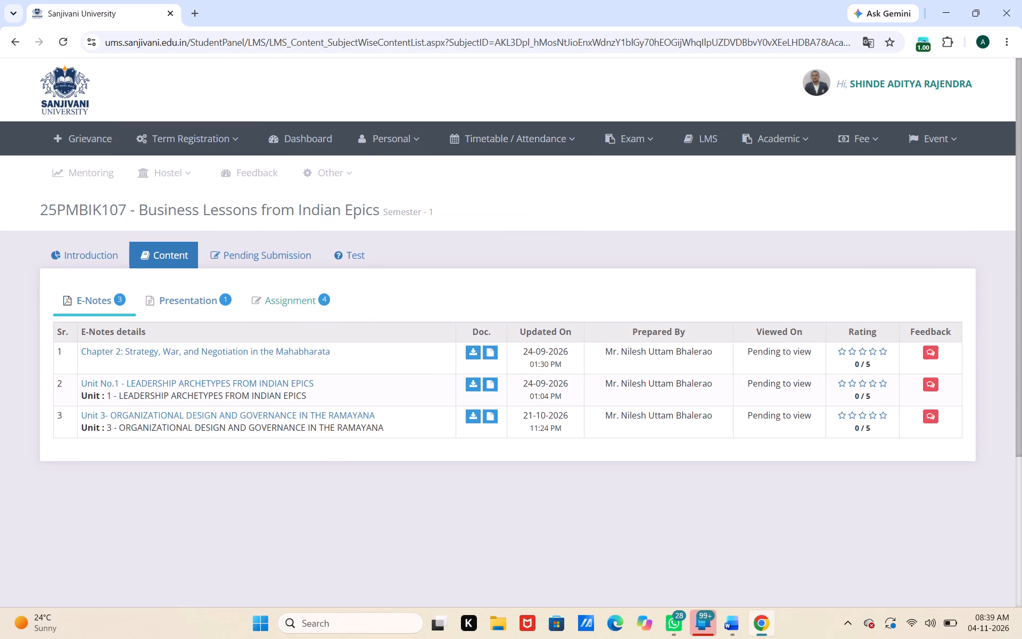
Copy the subject name "Business Lessons from Indian Epics" from the course page heading.
left_click_drag(139, 209, 174, 203)
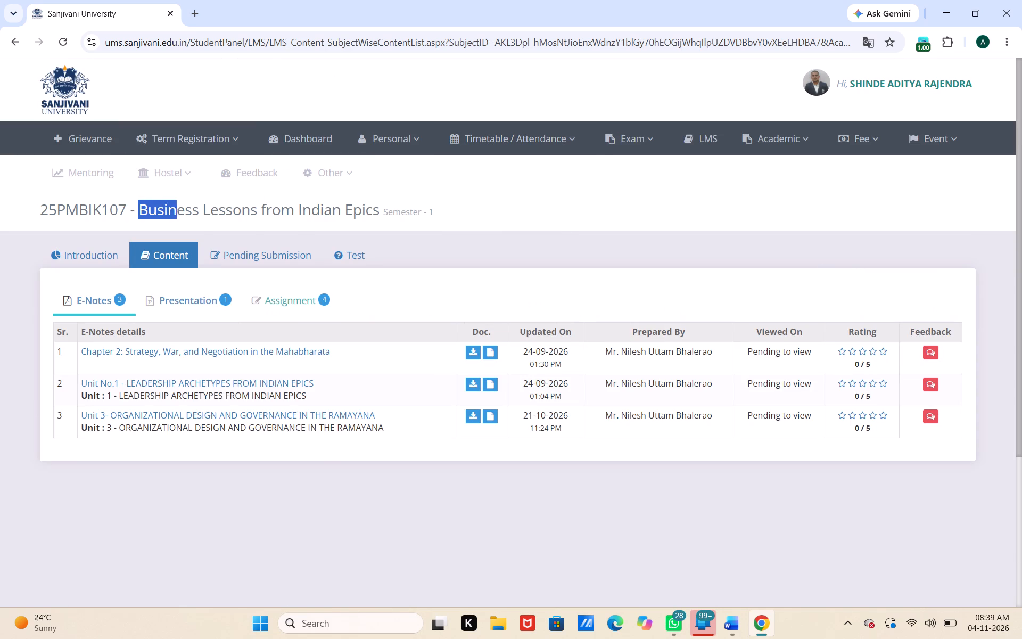
left_click_drag(174, 203, 374, 209)
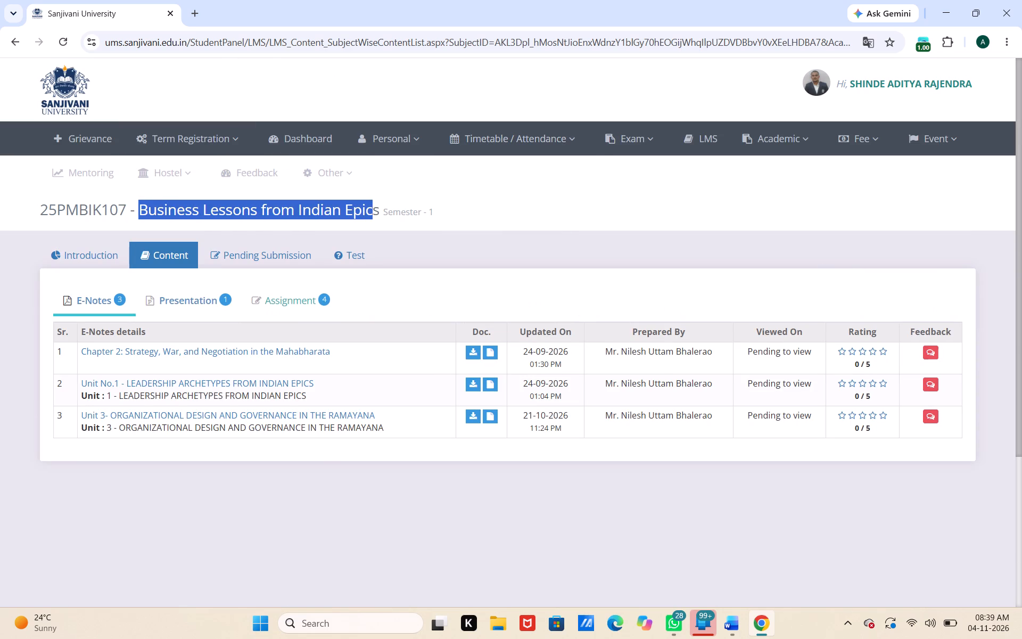
left_click_drag(374, 209, 385, 211)
key("ctrl+c")
Open the course's assignment list and examine the FA-4 case study entry.
left_click(291, 303)
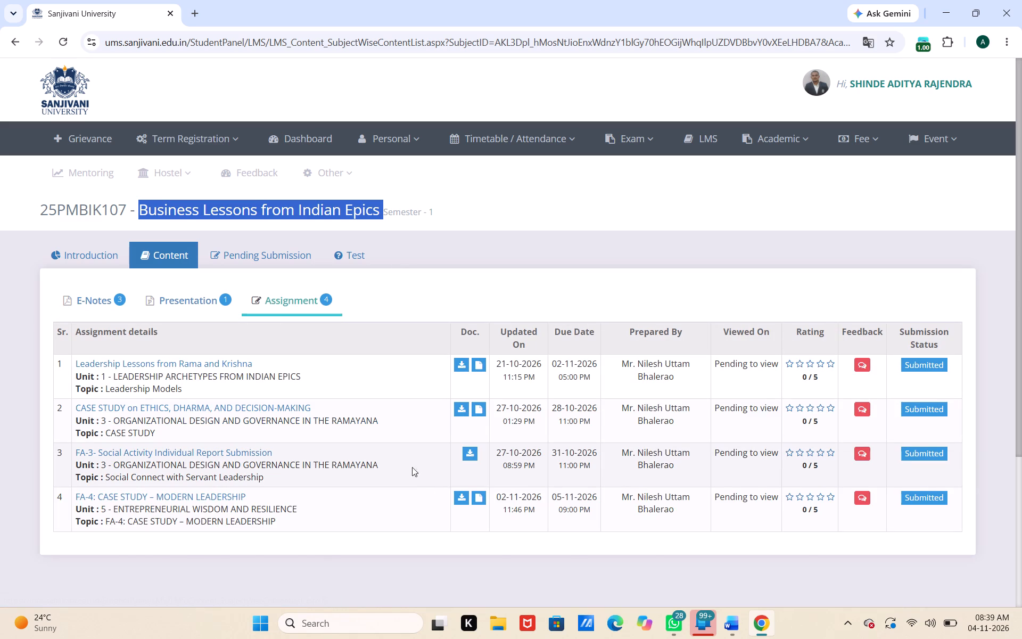
scroll(391, 460, "up", 1)
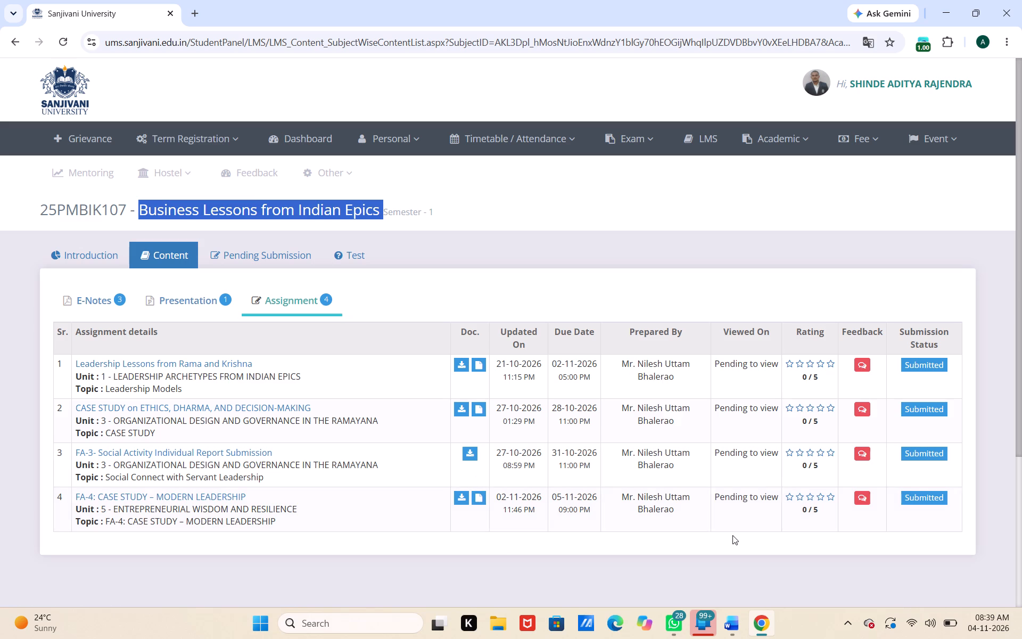
left_click(906, 513)
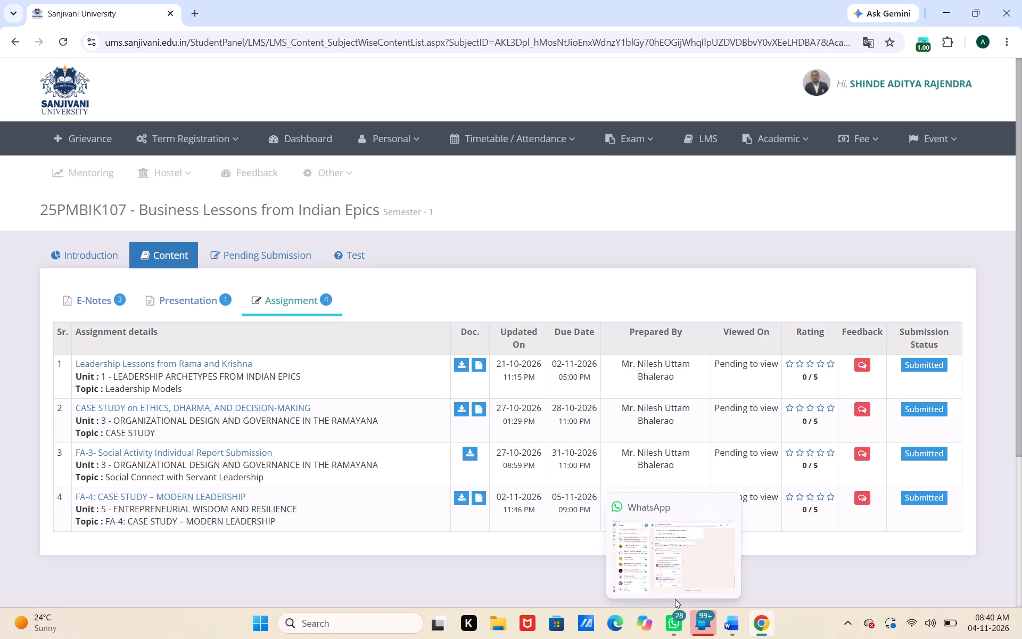
Switch to the Word form and paste "Business Lessons from Indian Epics" into the Subject Name cell.
left_click(729, 628)
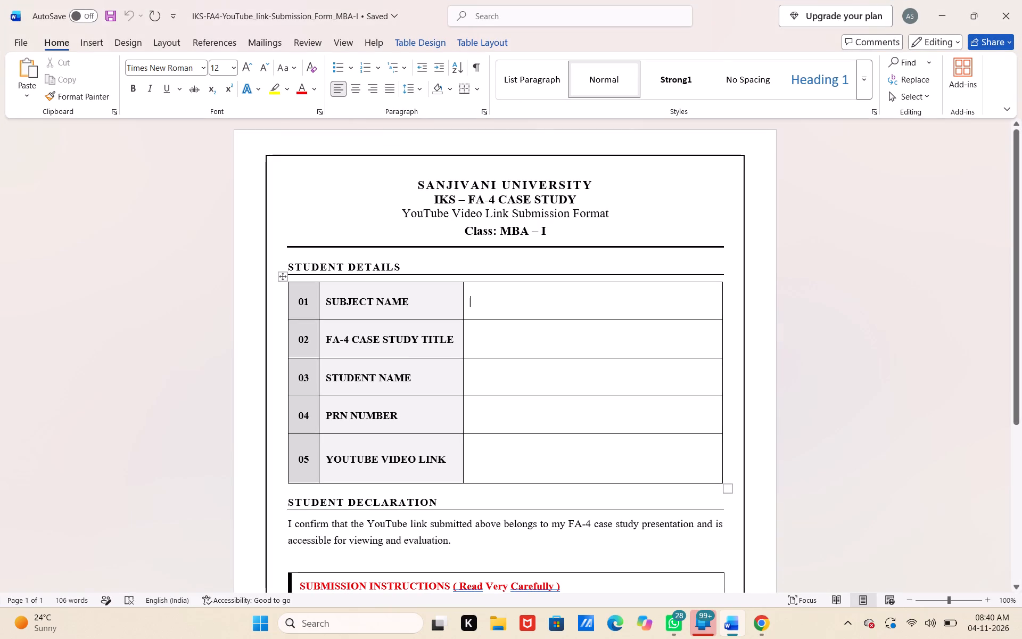
key("ctrl+v")
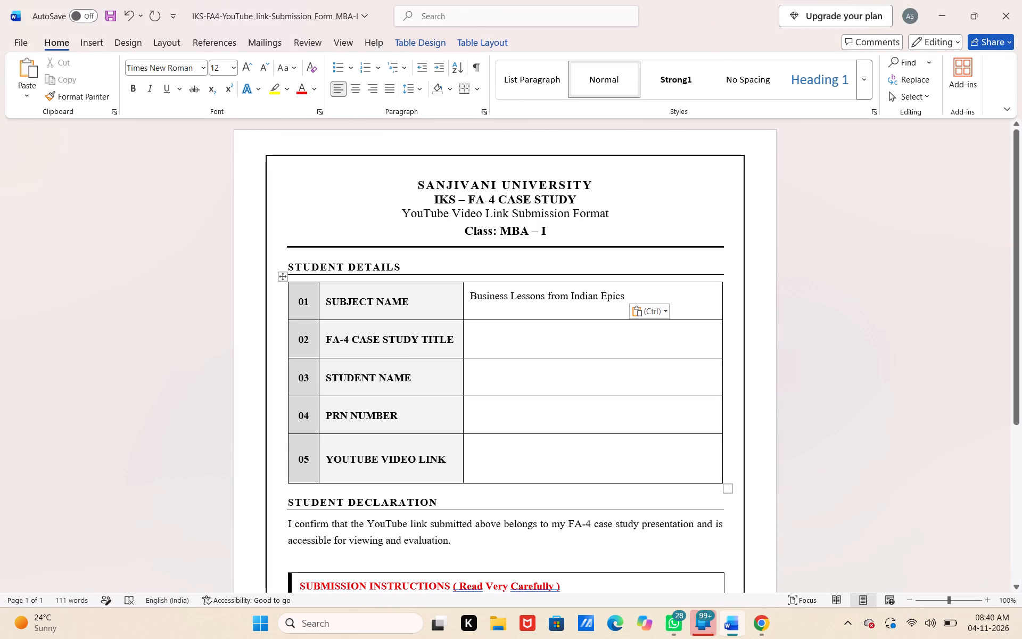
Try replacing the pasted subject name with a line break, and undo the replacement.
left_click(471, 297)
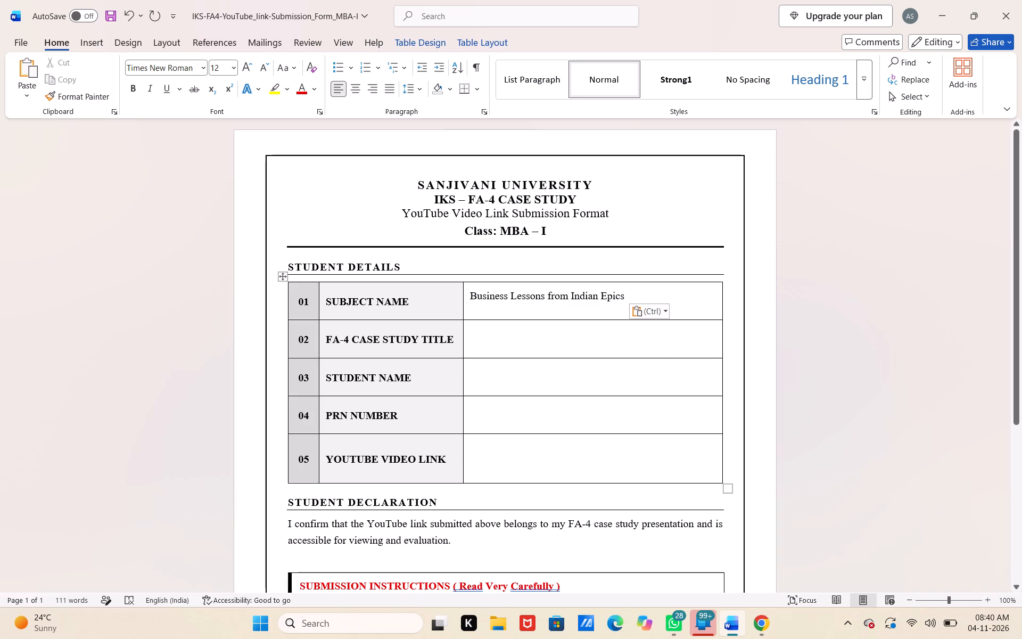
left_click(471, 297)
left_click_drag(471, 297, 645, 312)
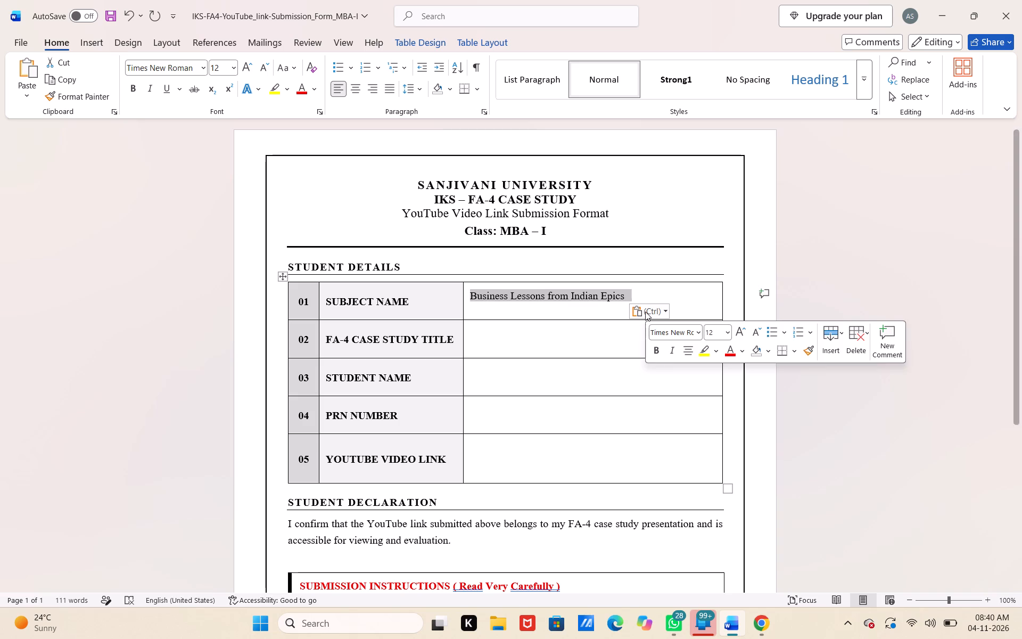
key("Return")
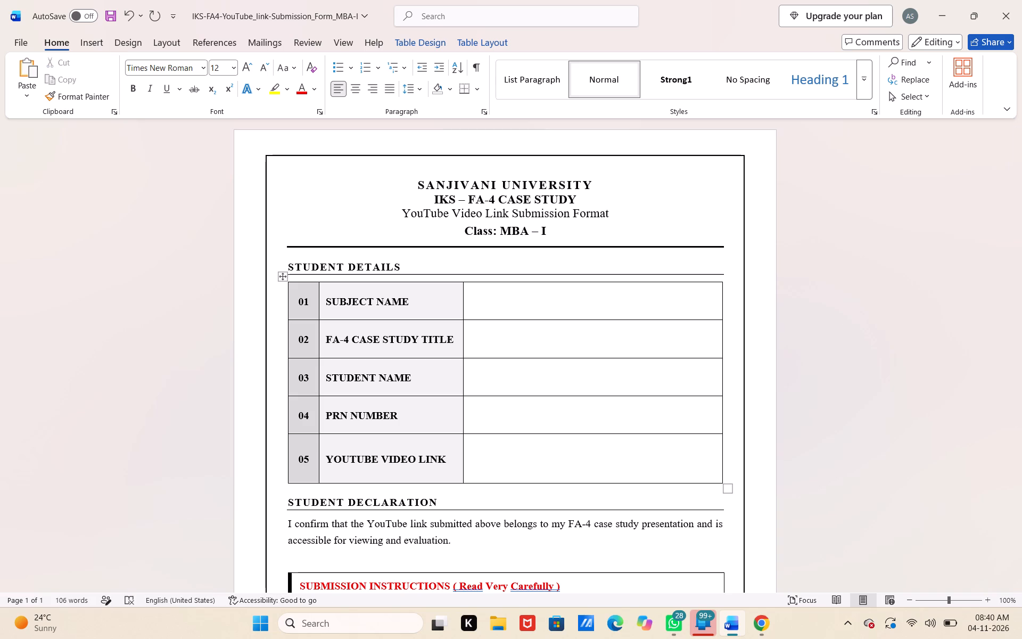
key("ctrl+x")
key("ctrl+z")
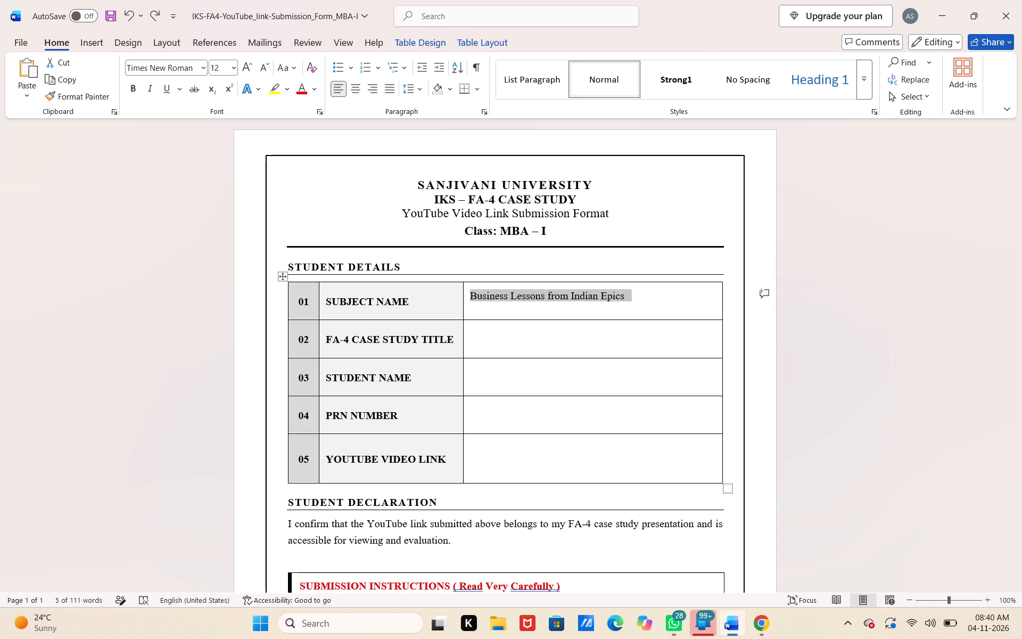
Remove the extra blank line below the subject name in the Subject Name cell.
left_click(645, 312)
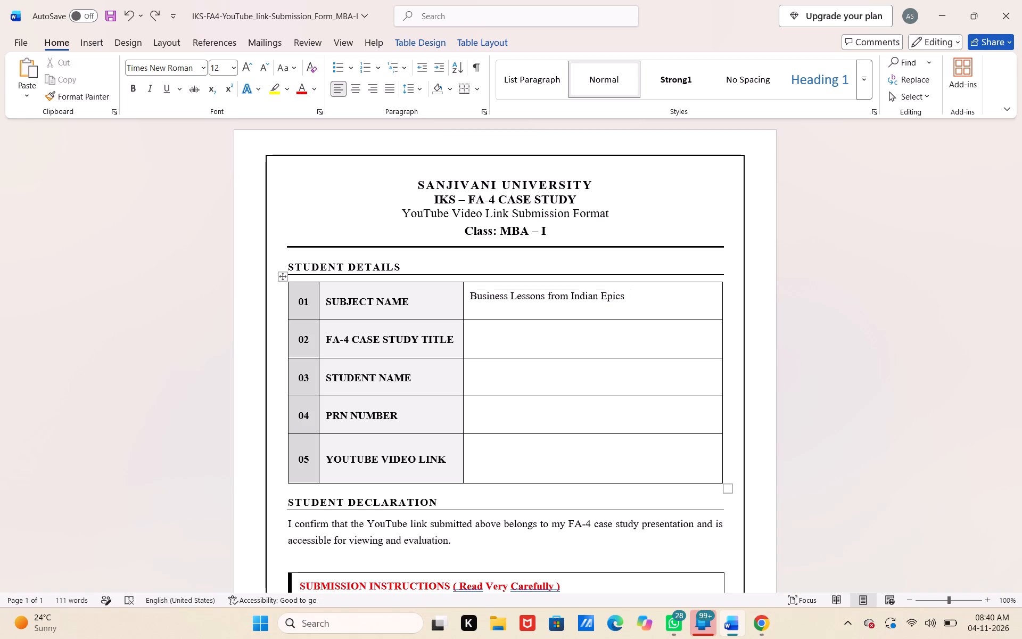
left_click(645, 312)
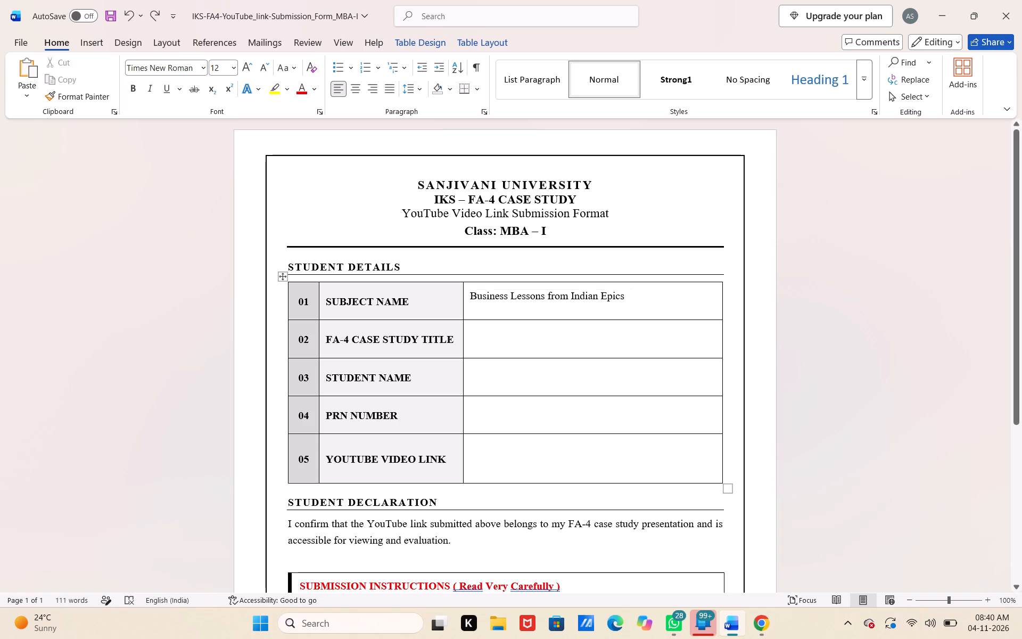
key("Return")
key("BackSpace")
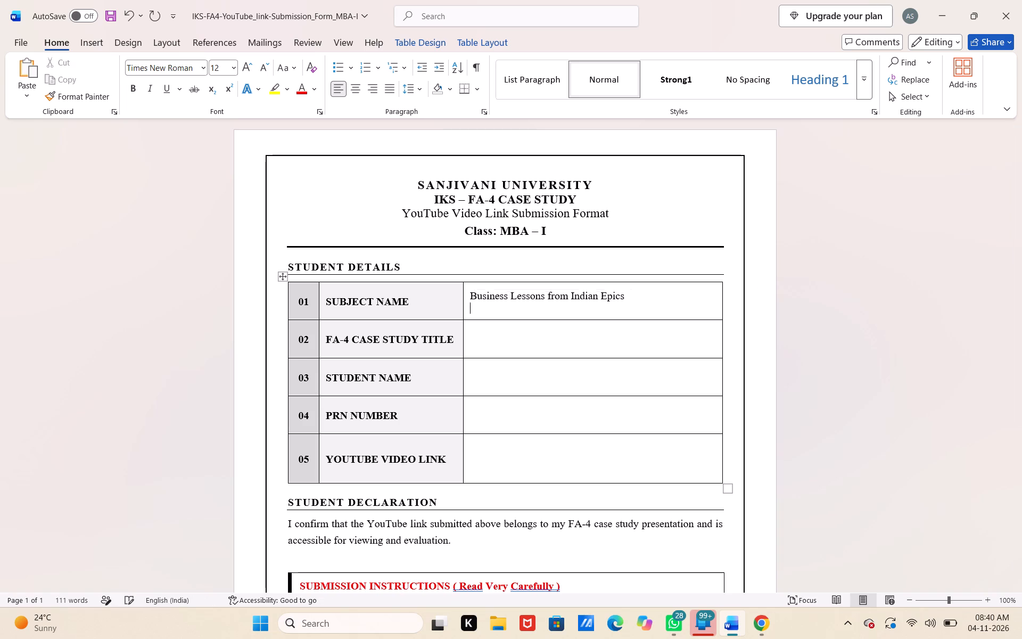
key("BackSpace")
Place the cursor in the empty FA-4 Case Study Title cell.
left_click(480, 364)
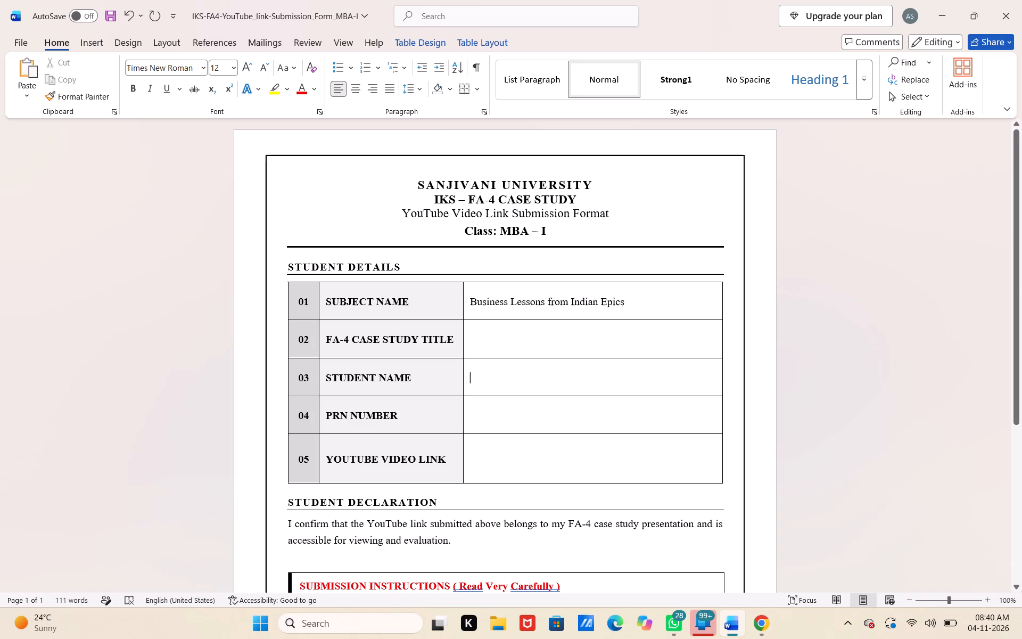
left_click(504, 339)
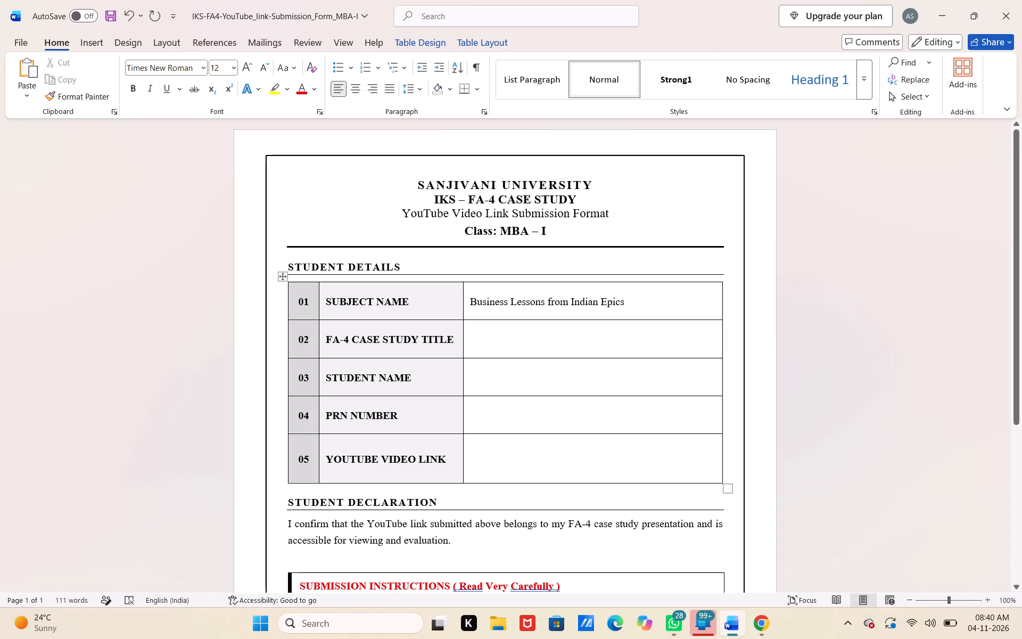
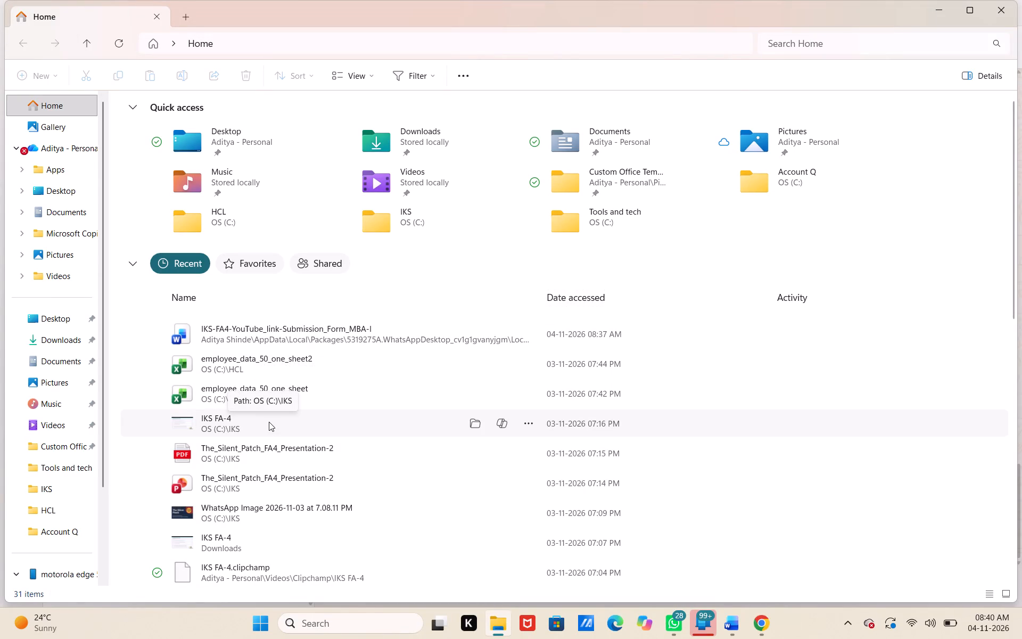
Open the The_Silent_Patch_FA4_Presentation-2 PDF from the recent files and copy the title "THE SILENT PATCH" from its first slide.
double_click(245, 440)
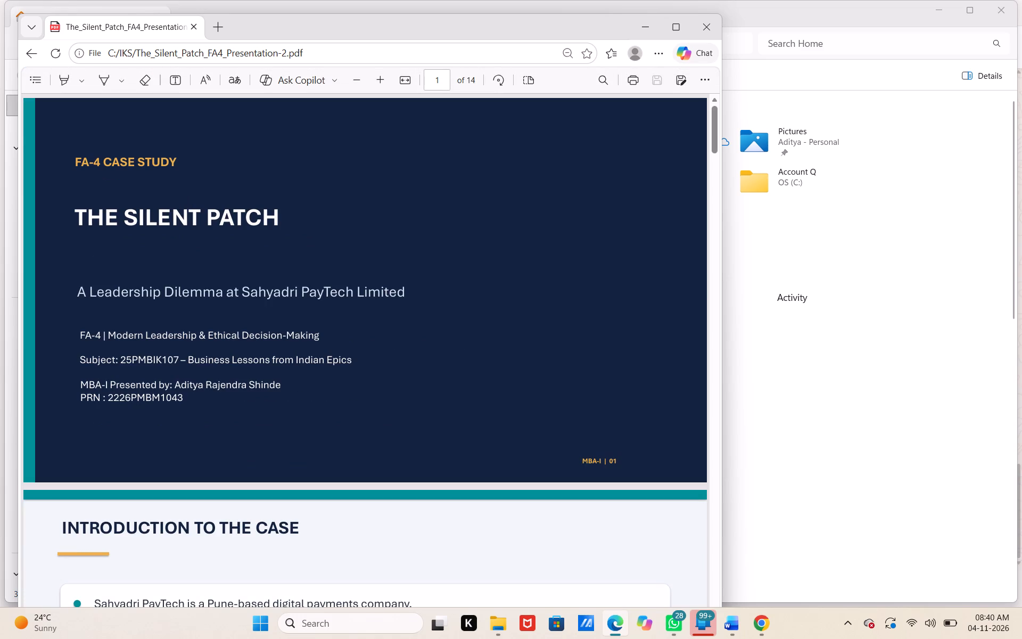
left_click_drag(70, 213, 123, 232)
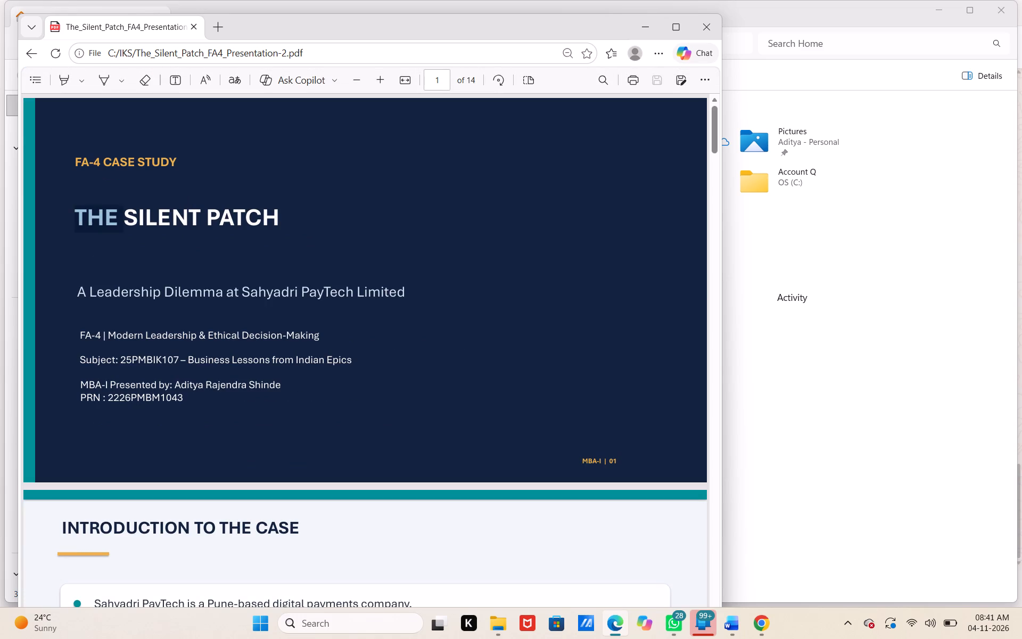
left_click_drag(123, 232, 286, 225)
left_click(286, 225)
left_click_drag(286, 225, 71, 221)
left_click_drag(71, 221, 279, 224)
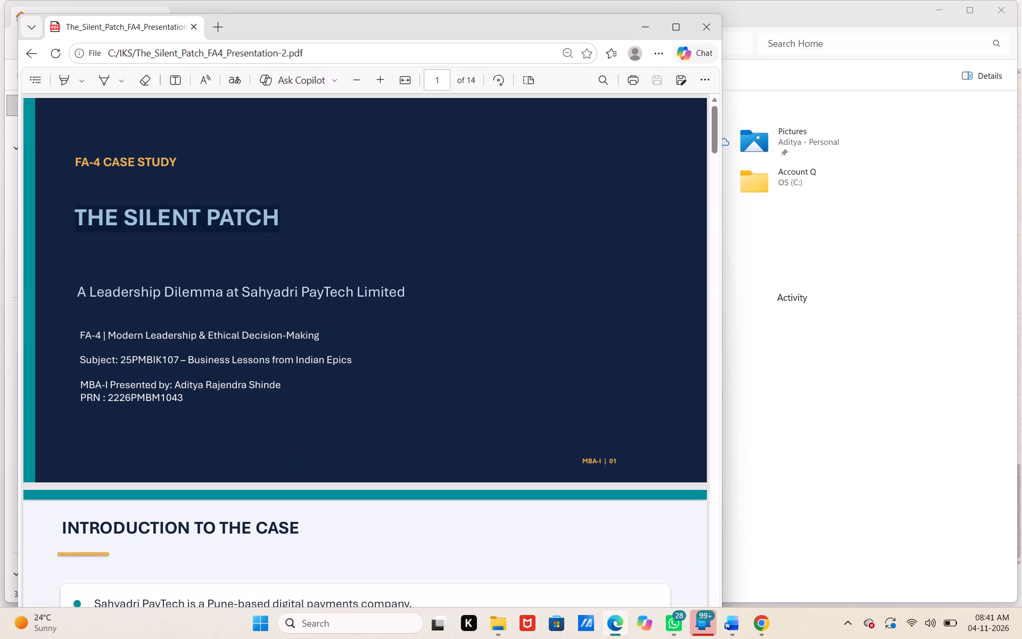
left_click_drag(279, 224, 290, 223)
left_click(290, 223)
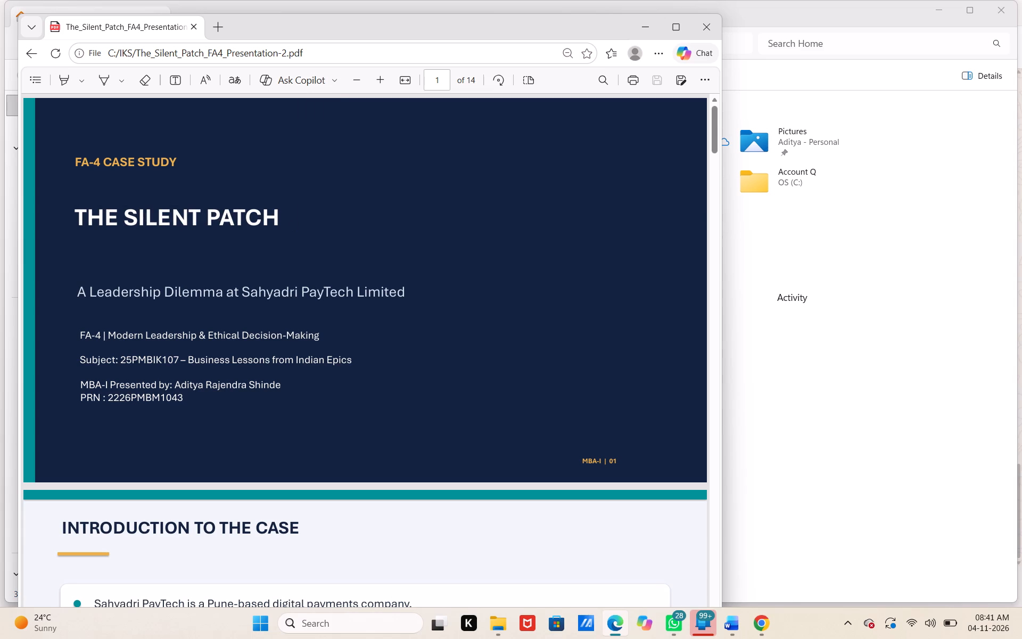
left_click_drag(73, 217, 270, 216)
left_click(301, 109)
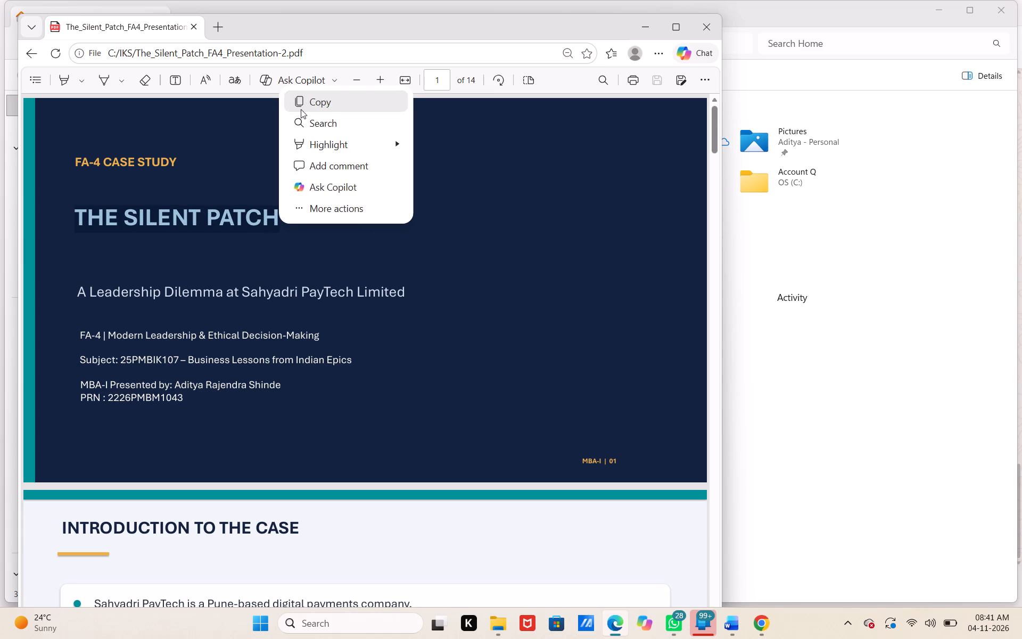
Switch to the Word form and paste "THE SILENT PATCH" into the FA-4 Case Study Title cell.
left_click(759, 638)
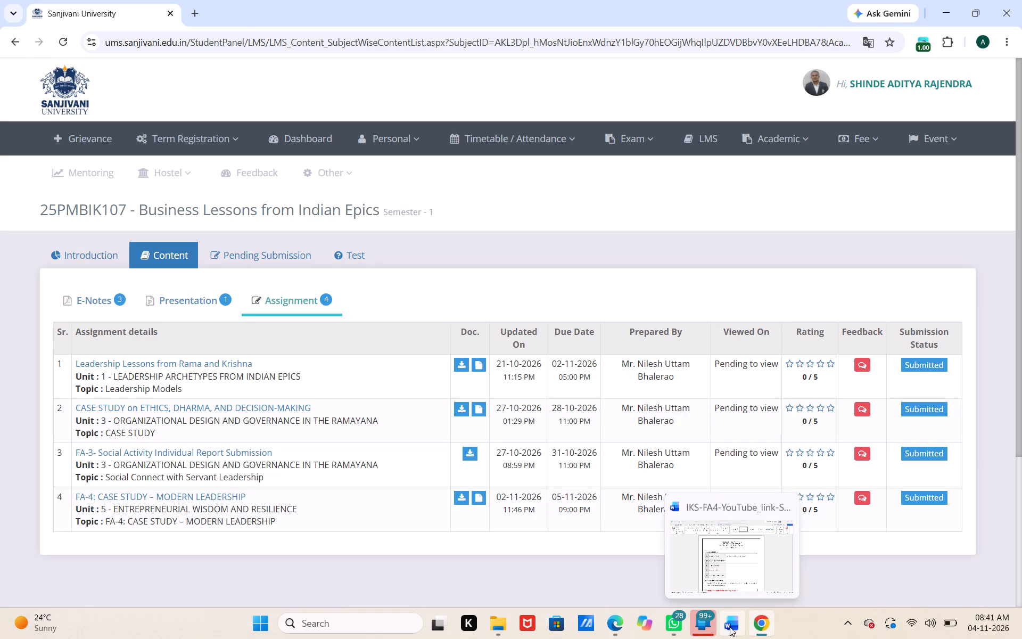
left_click(724, 579)
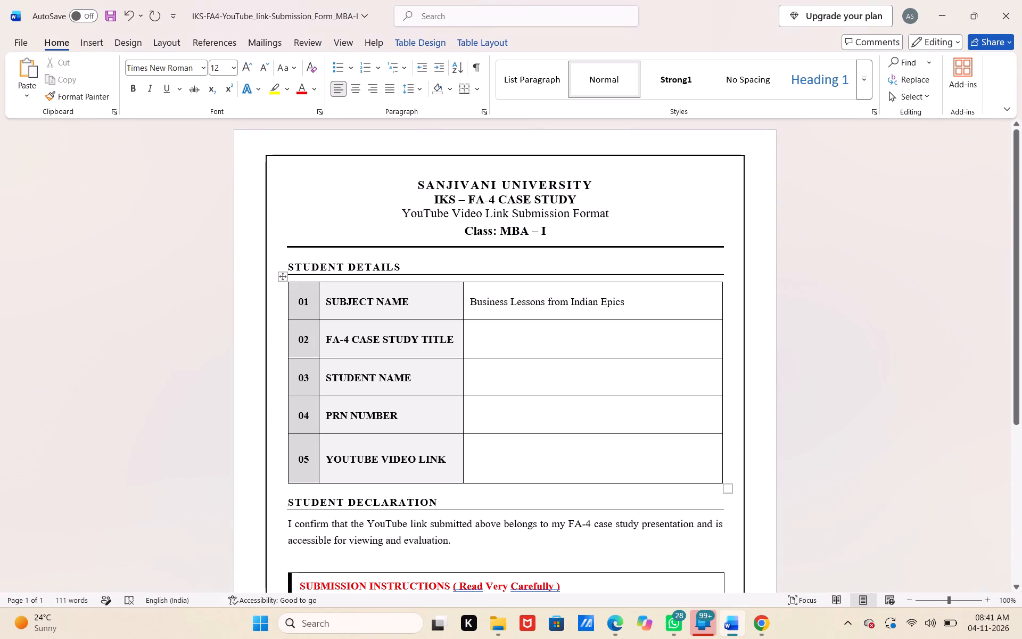
key("ctrl+v")
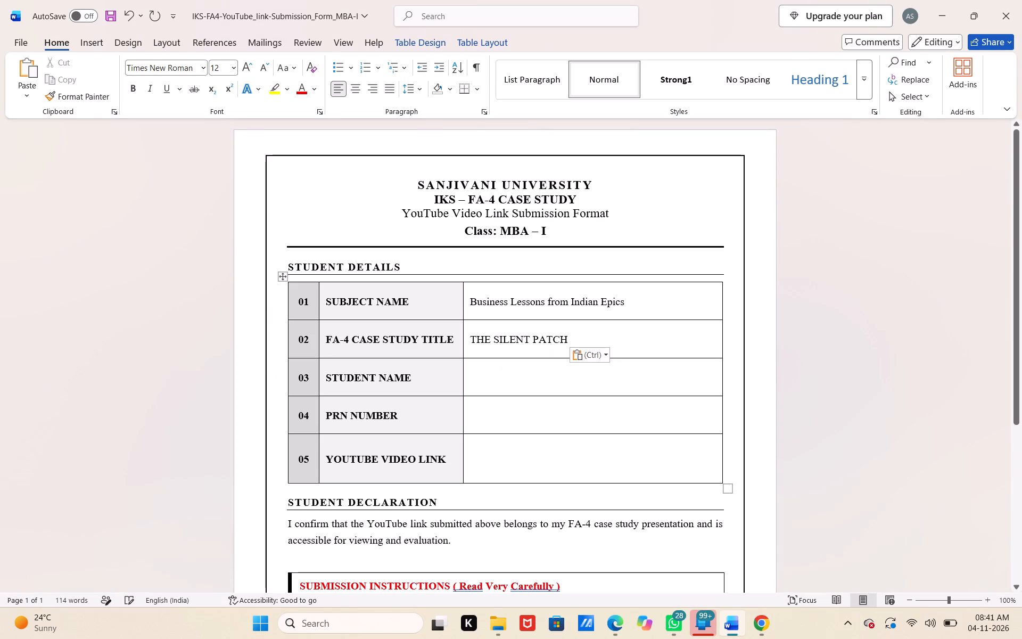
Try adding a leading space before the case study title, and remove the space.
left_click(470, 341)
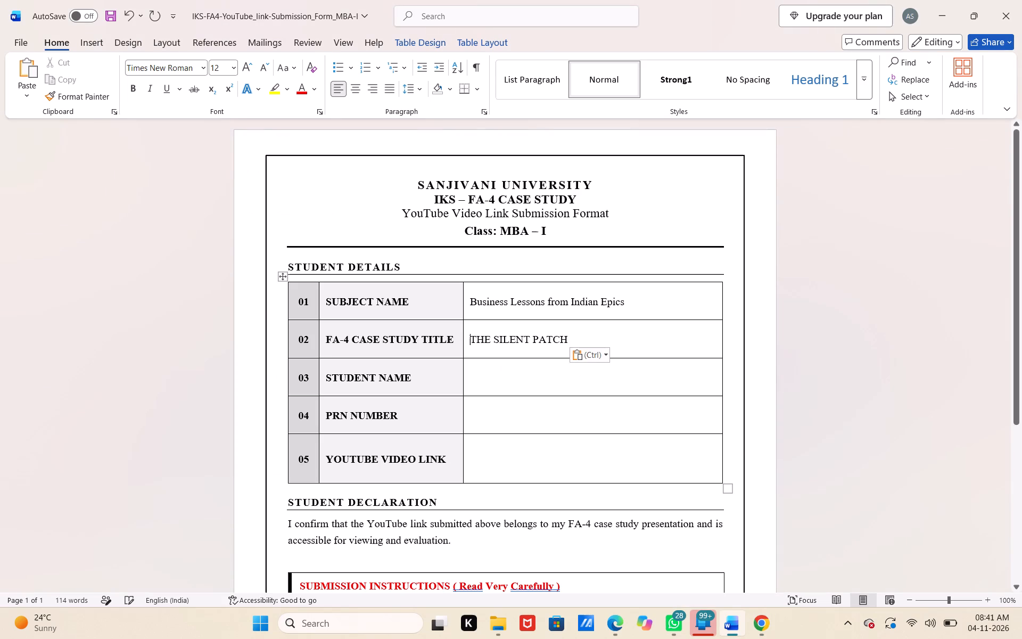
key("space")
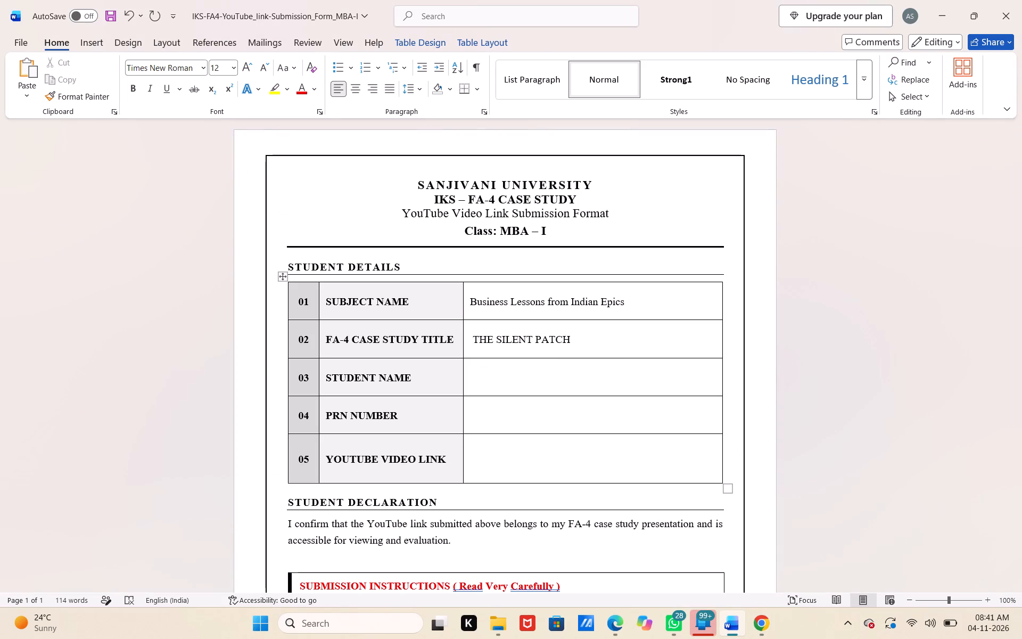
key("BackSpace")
Begin entering the student's first name in the Student Name cell, leaving only its first three letters.
left_click(546, 387)
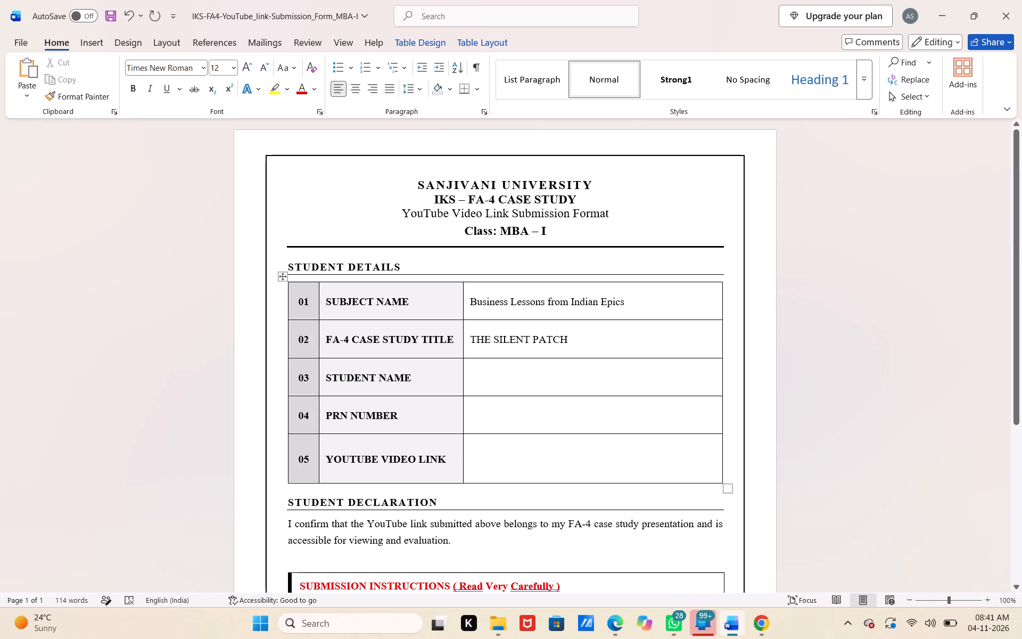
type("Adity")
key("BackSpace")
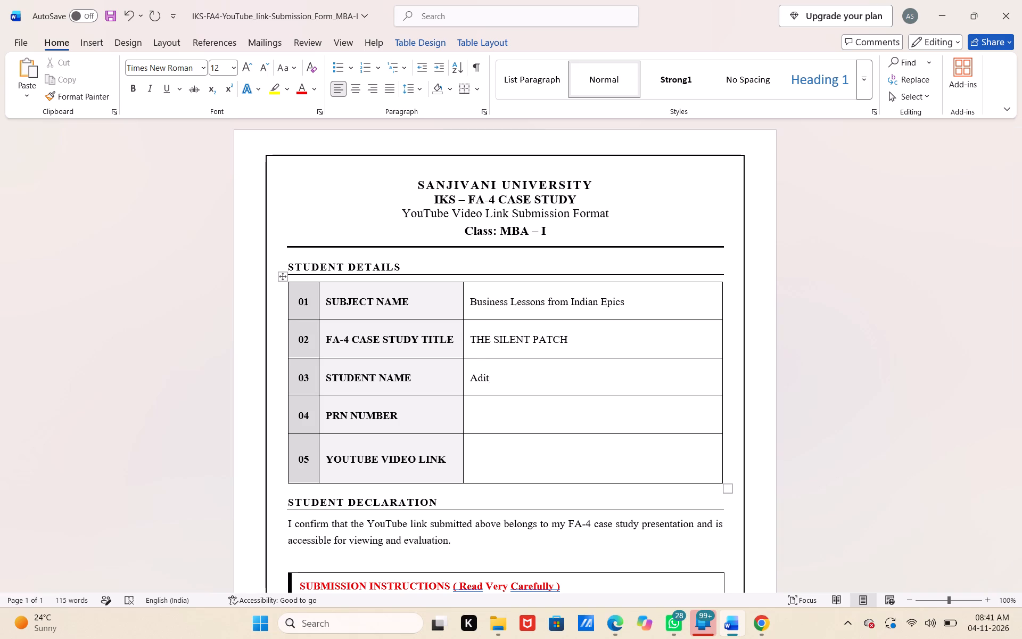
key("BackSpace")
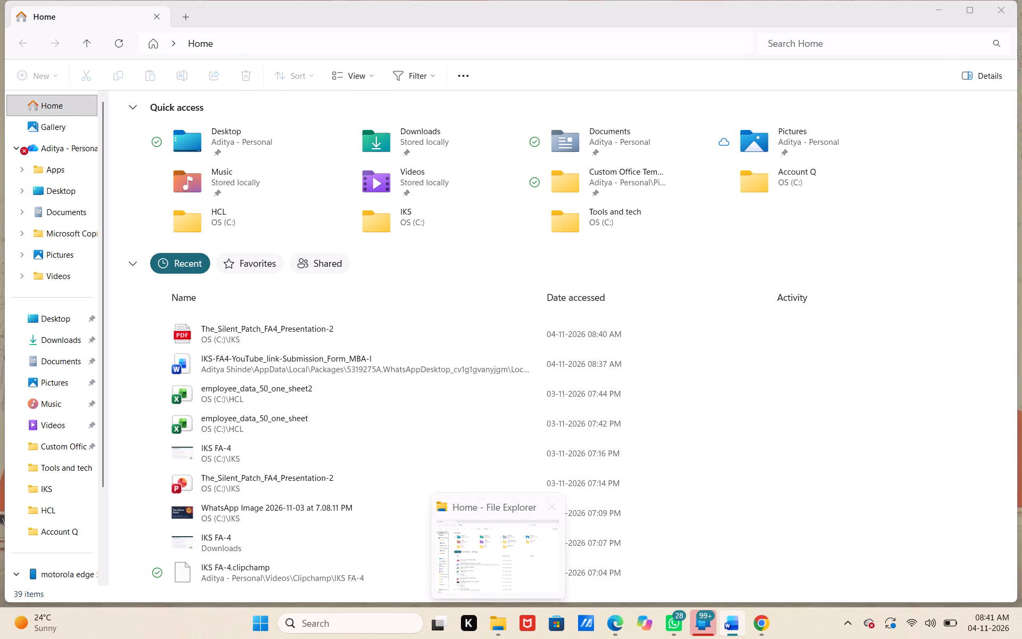
Check the presenter details on the first slide of the The_Silent_Patch_FA4_Presentation-2 PDF, and close the PDF.
left_click(504, 624)
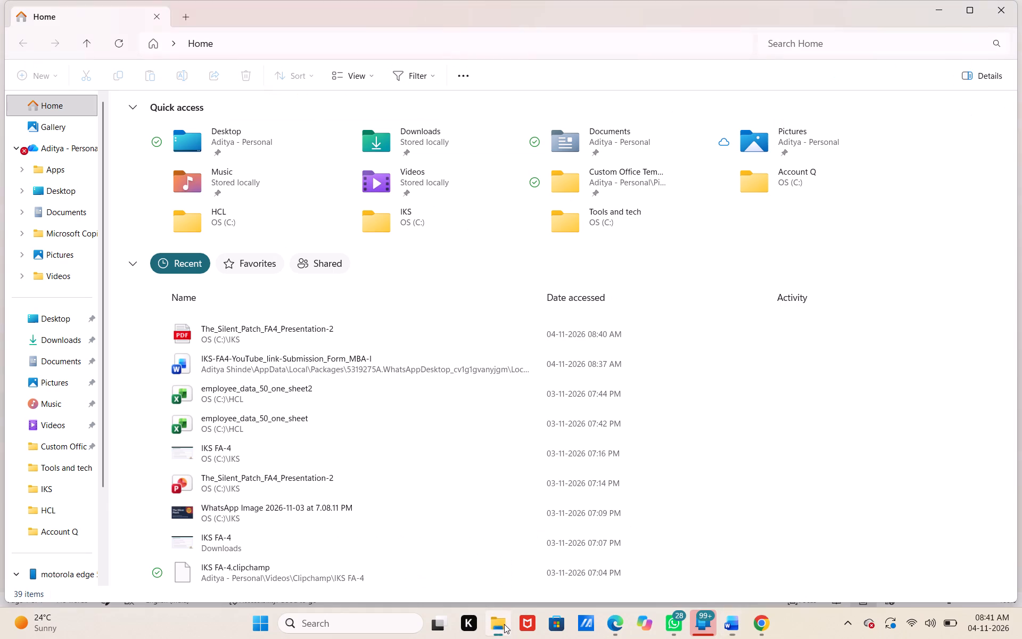
left_click(332, 332)
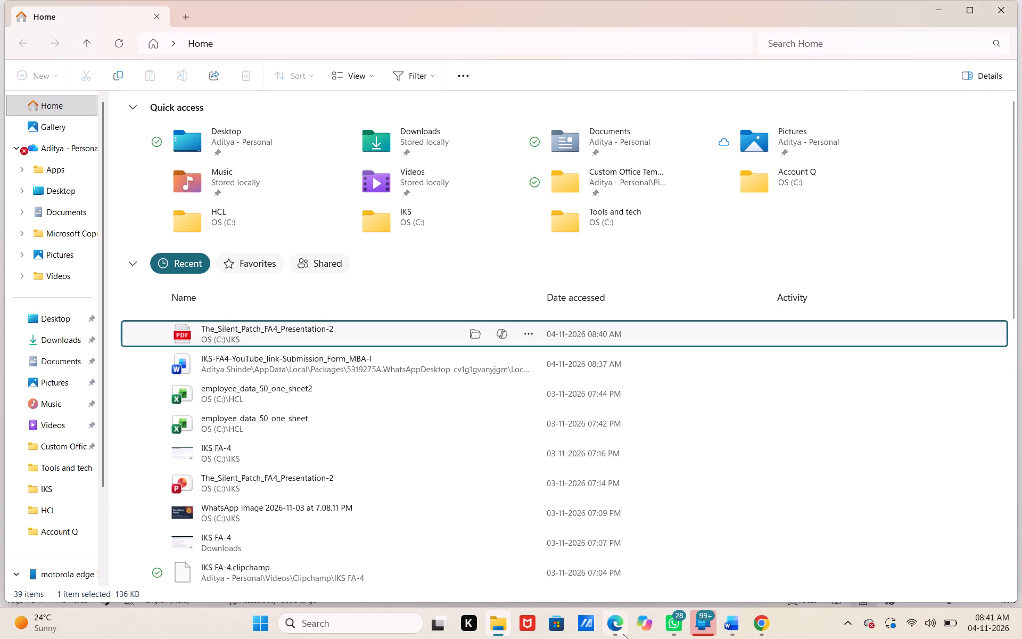
left_click(616, 545)
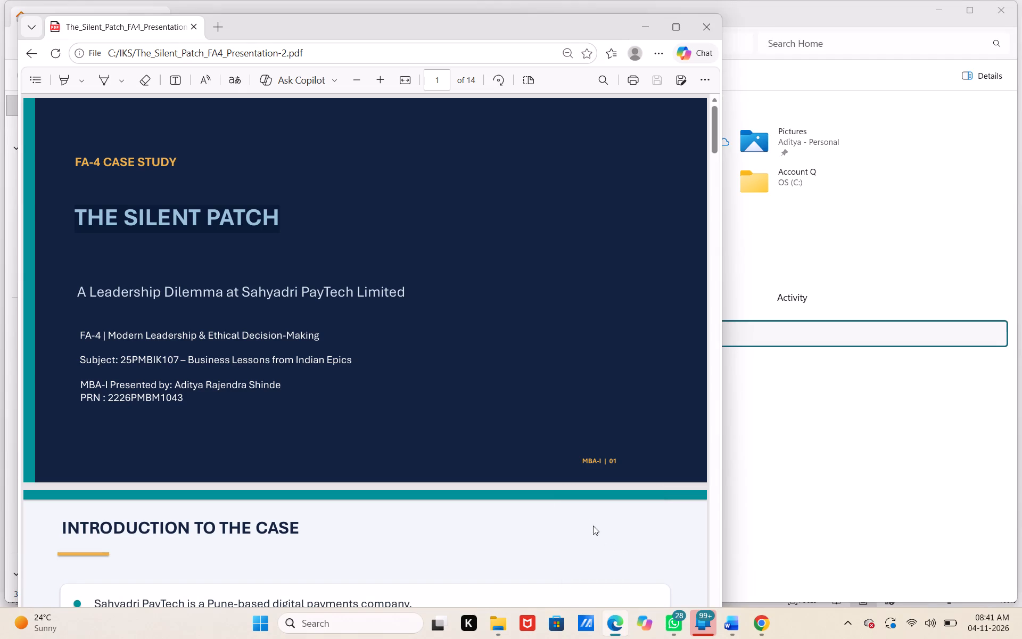
left_click(579, 512)
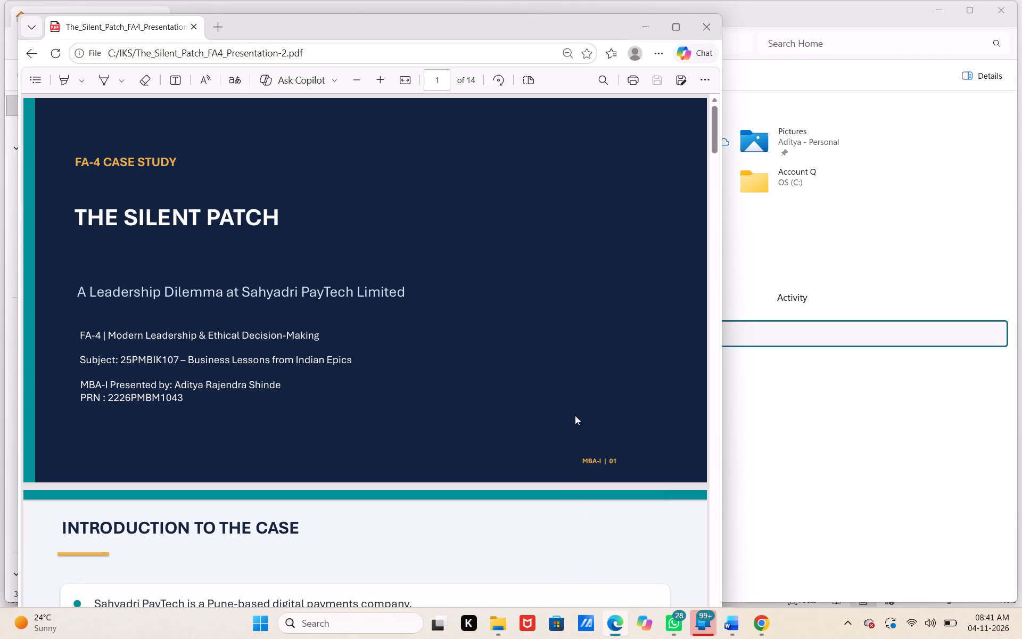
left_click(697, 28)
left_click(736, 621)
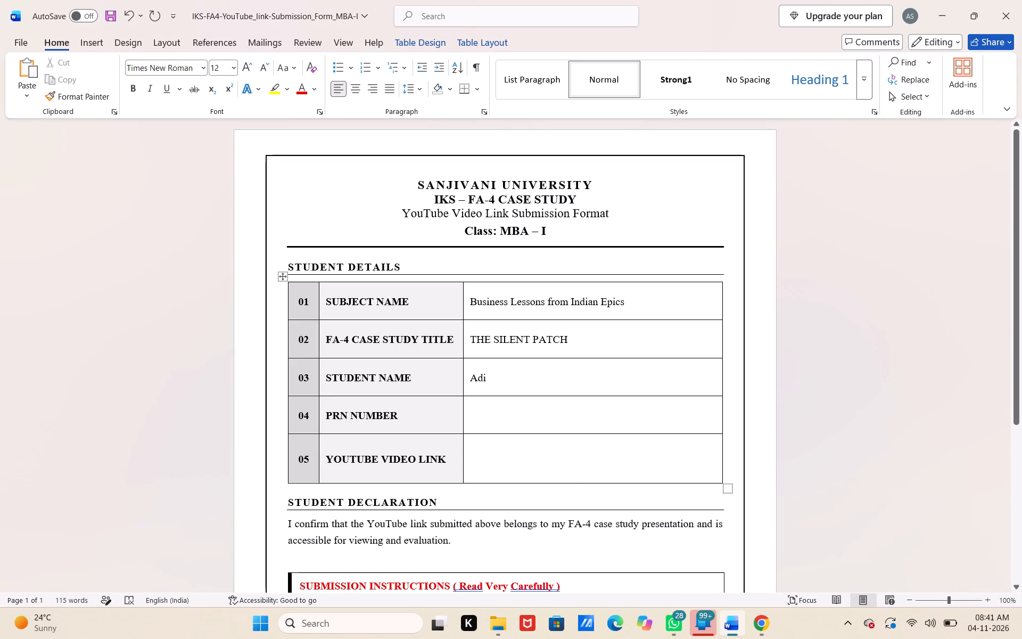
left_click(511, 626)
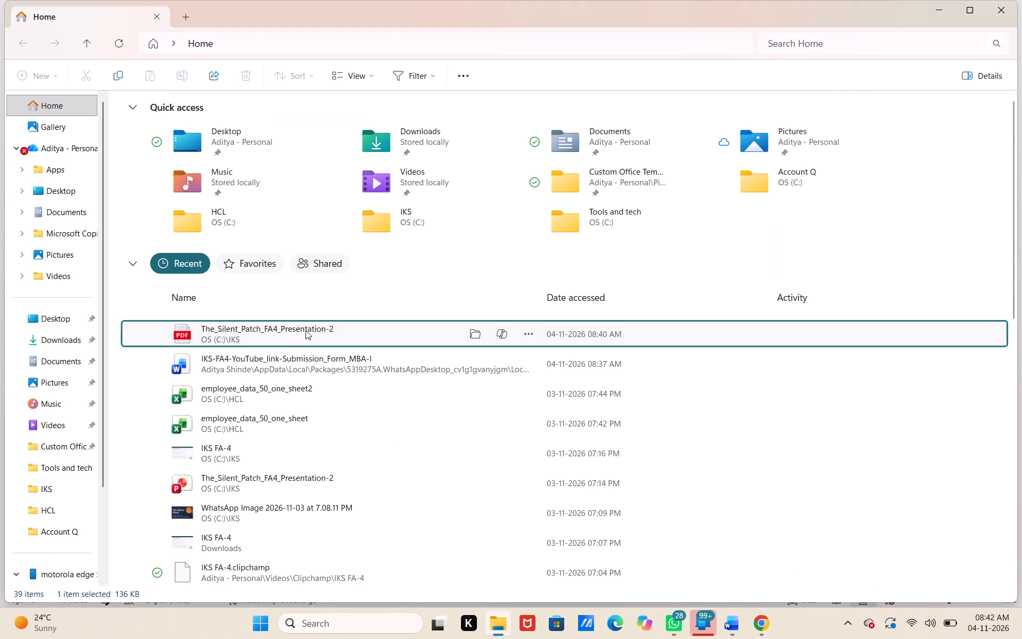
double_click(306, 330)
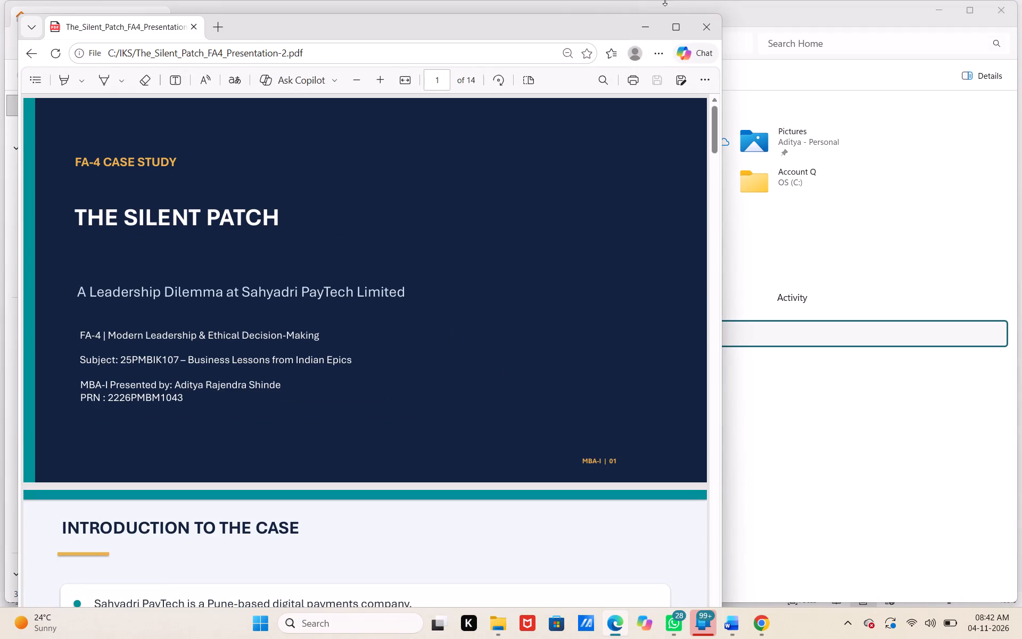
left_click(707, 34)
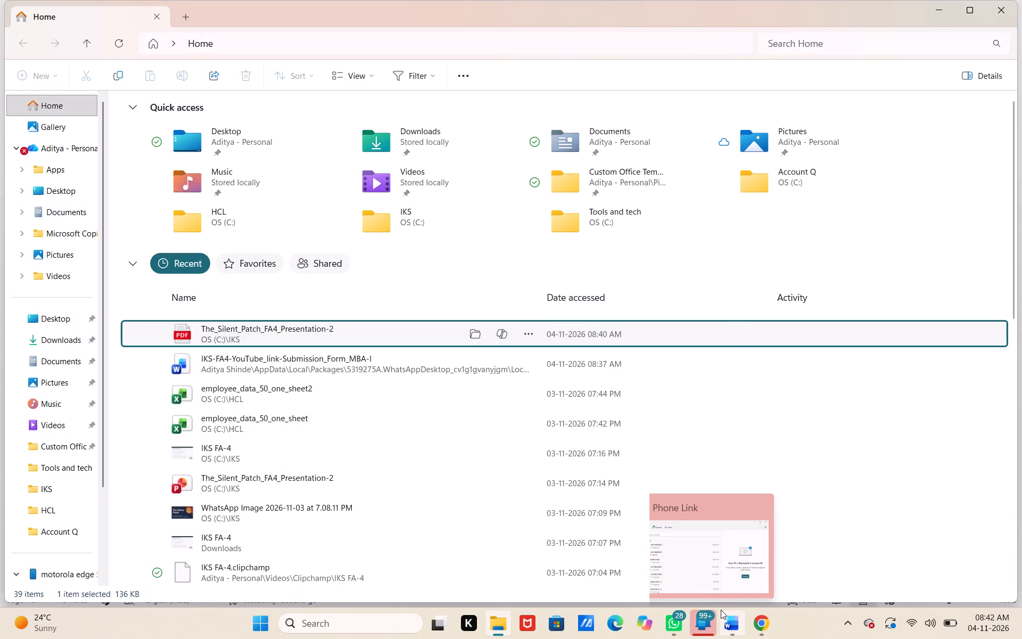
Return to the Word form and complete the student's full name in the Student Name cell.
left_click(721, 609)
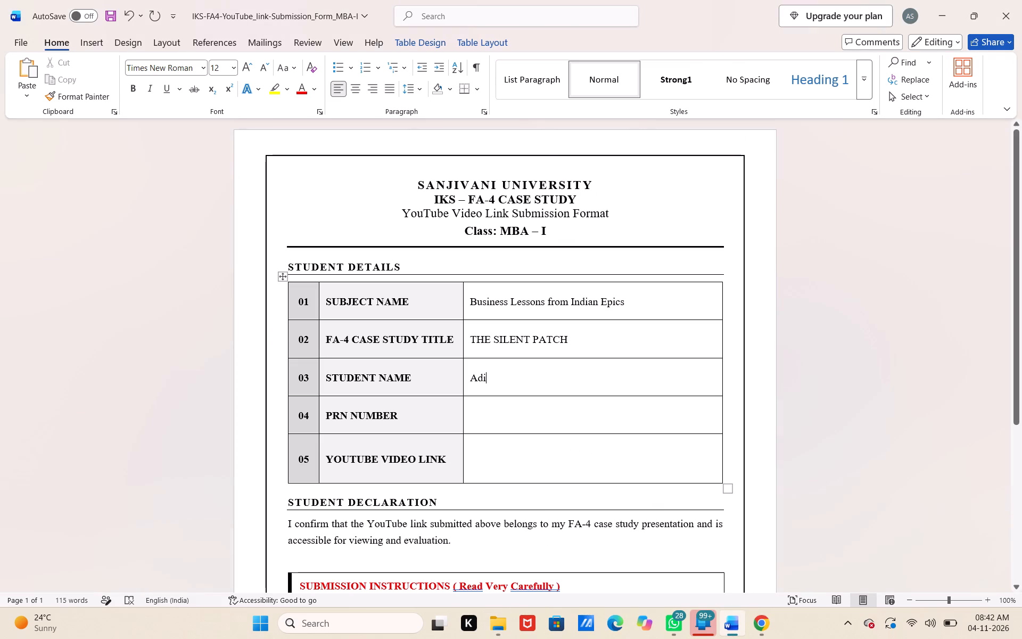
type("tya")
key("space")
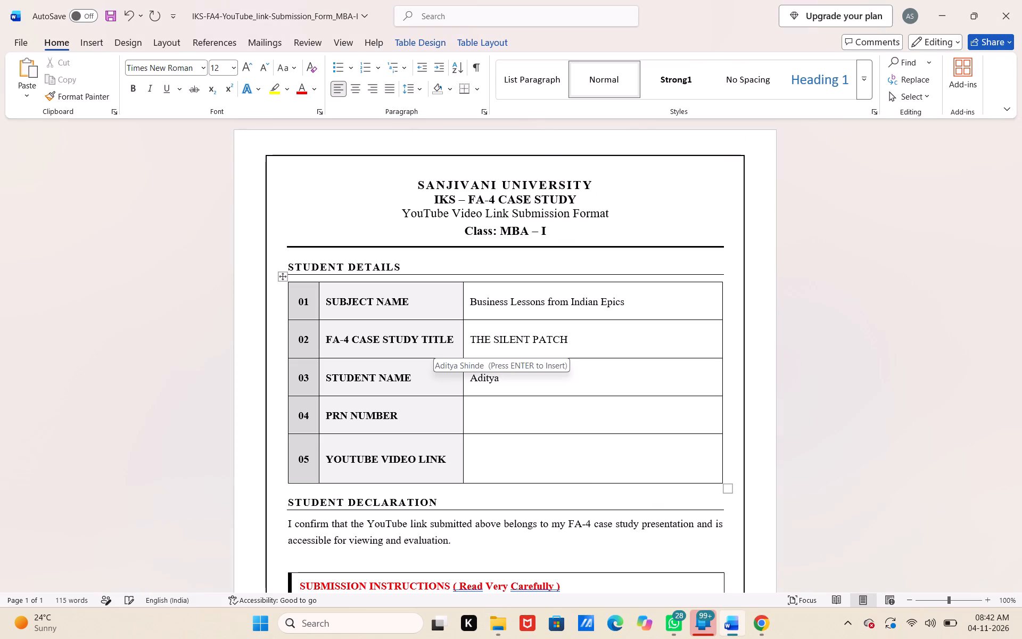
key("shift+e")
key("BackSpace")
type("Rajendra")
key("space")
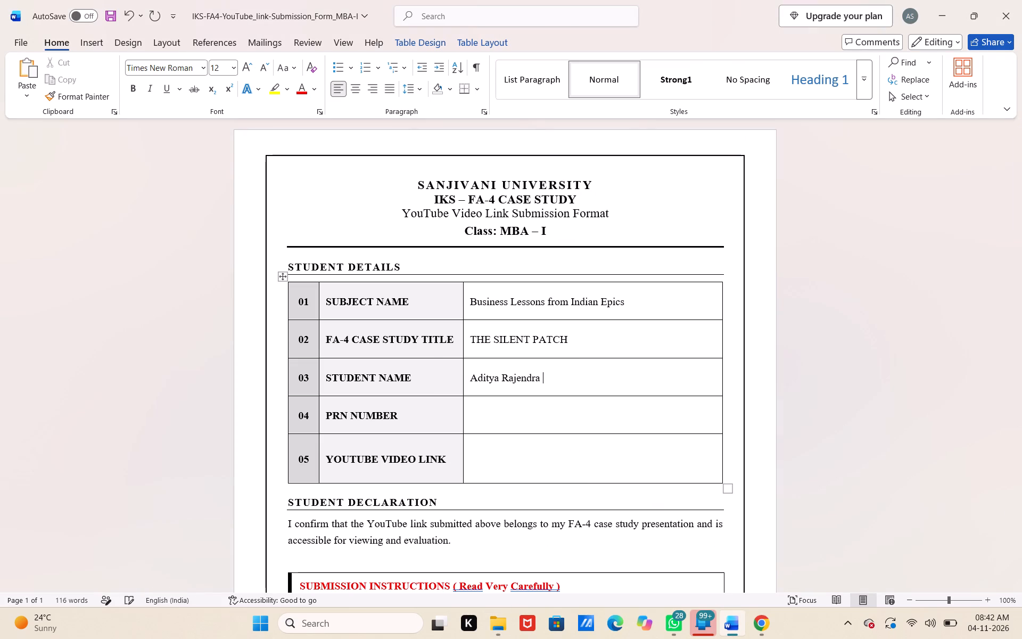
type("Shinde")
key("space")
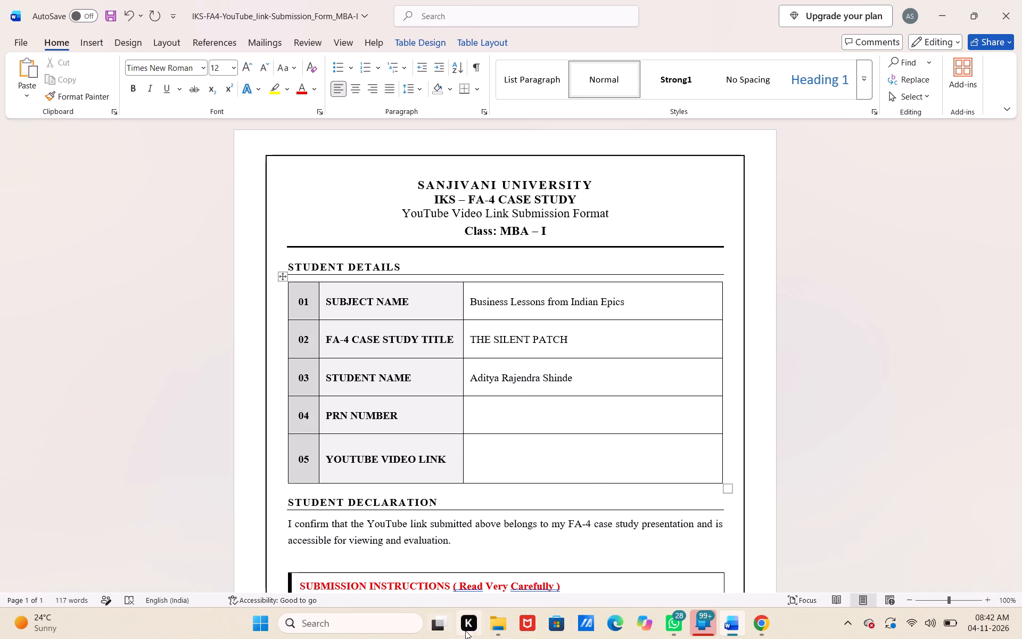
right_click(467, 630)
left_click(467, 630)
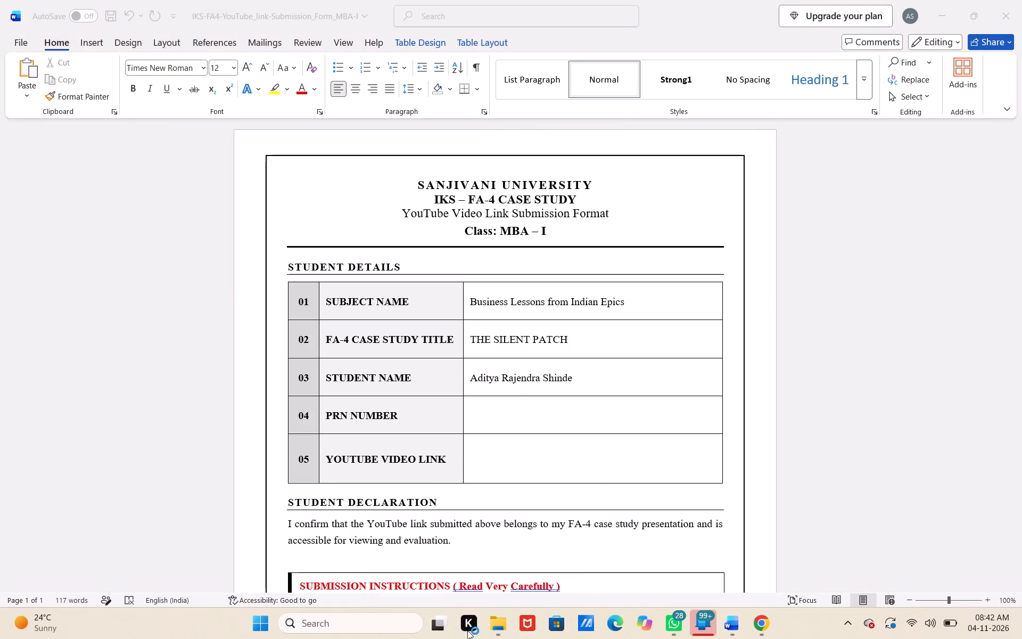
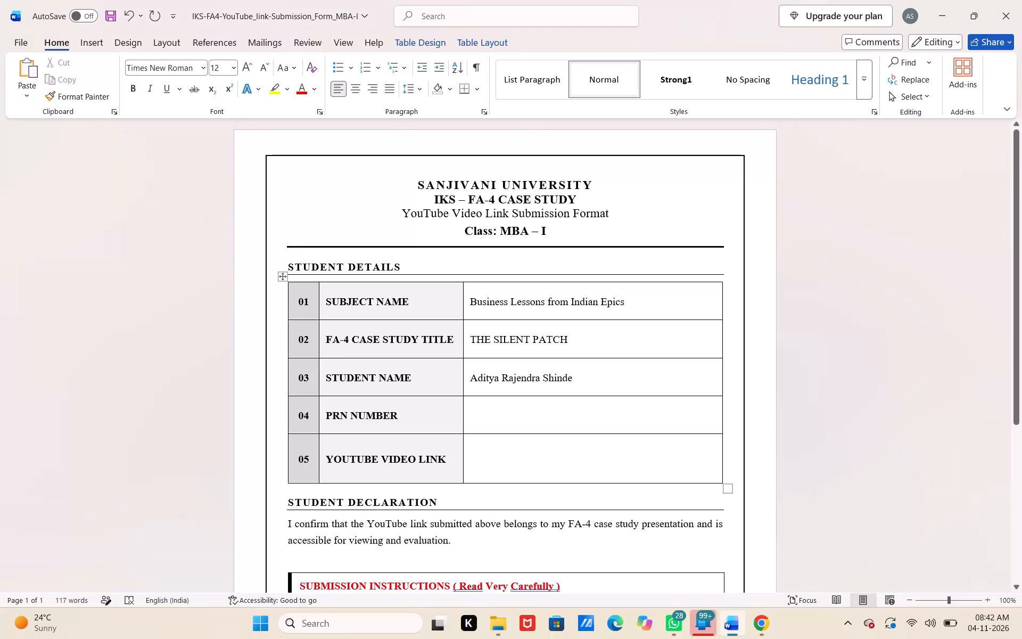
Enter the student's PRN in the PRN Number cell of the Student Details table.
left_click(546, 418)
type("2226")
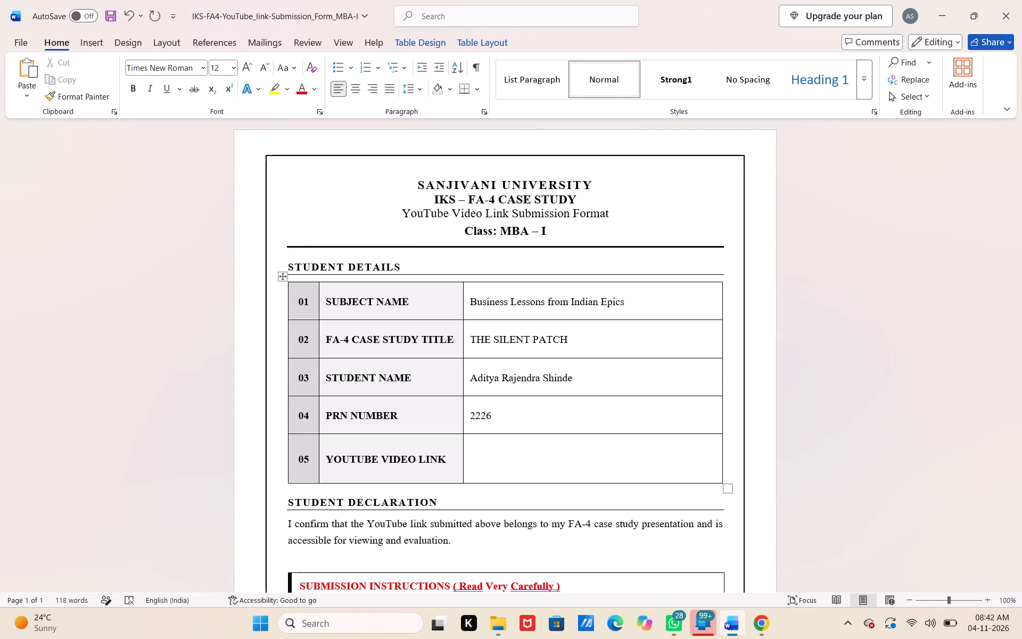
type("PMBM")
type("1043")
Place the cursor in the YouTube Video Link cell and review the student declaration and submission instructions below the table.
left_click(498, 459)
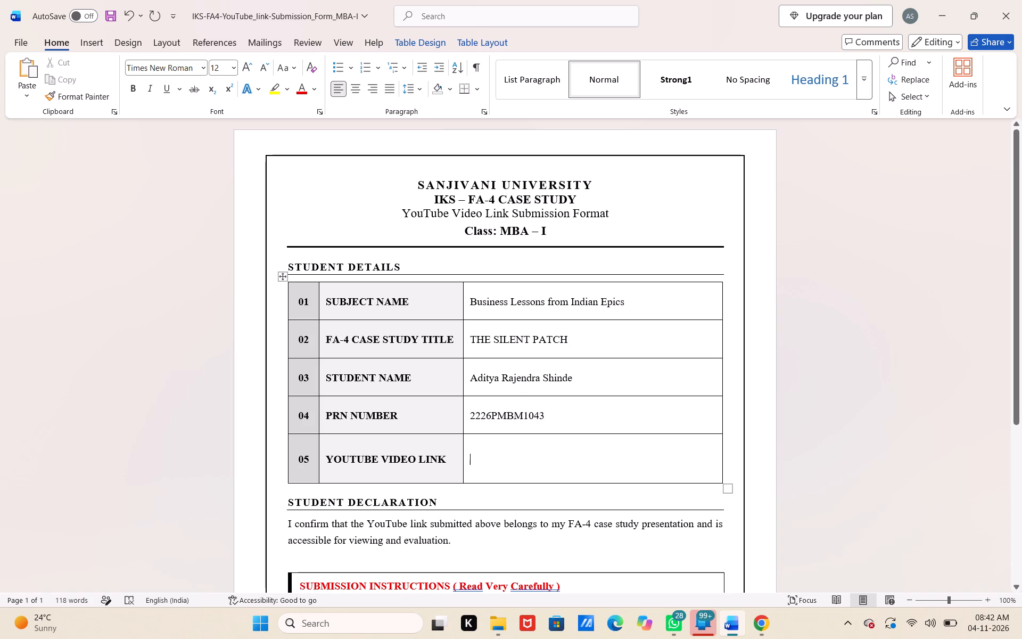
scroll(618, 520, "down", 3)
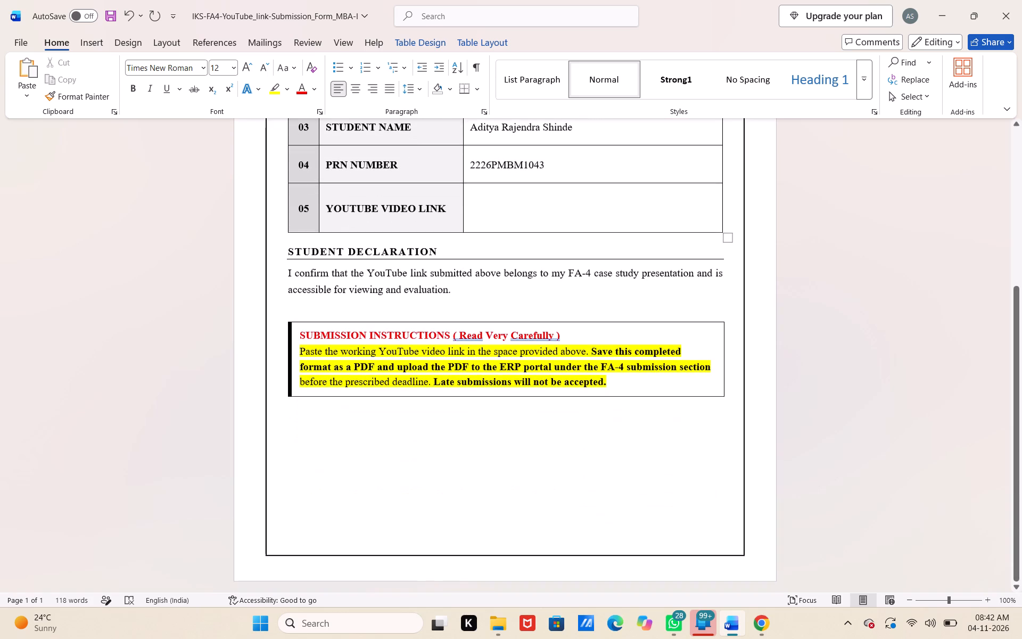
scroll(620, 438, "up", 1)
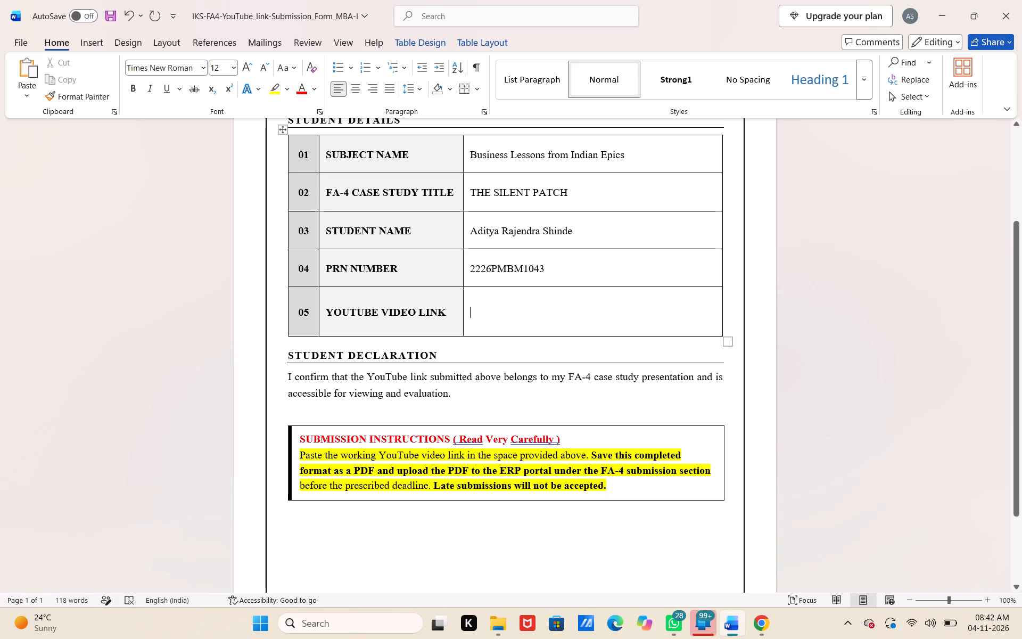
scroll(581, 501, "down", 1)
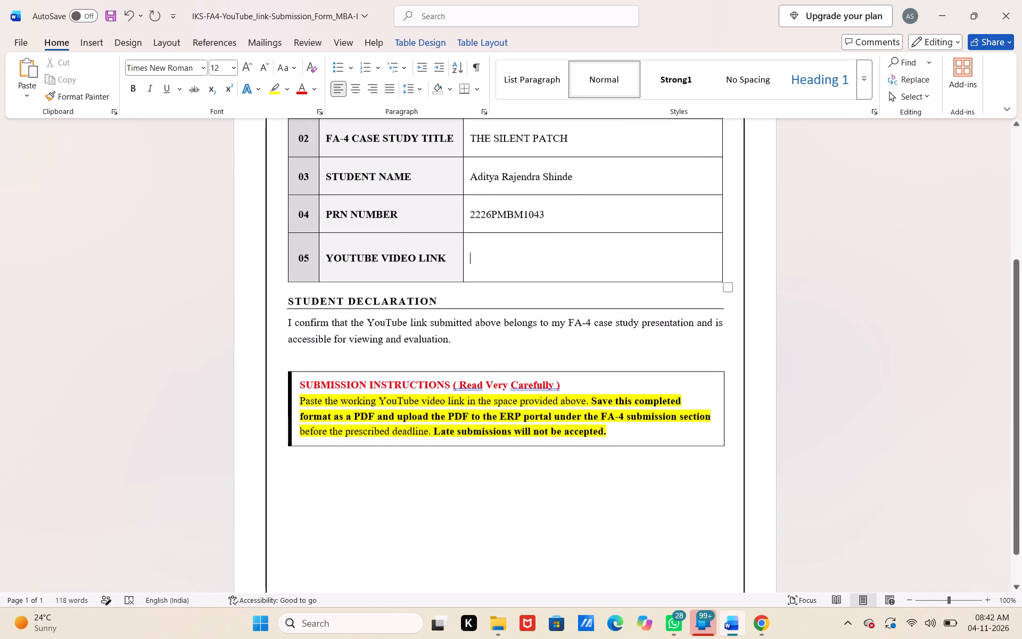
scroll(581, 501, "down", 1)
scroll(581, 501, "up", 1)
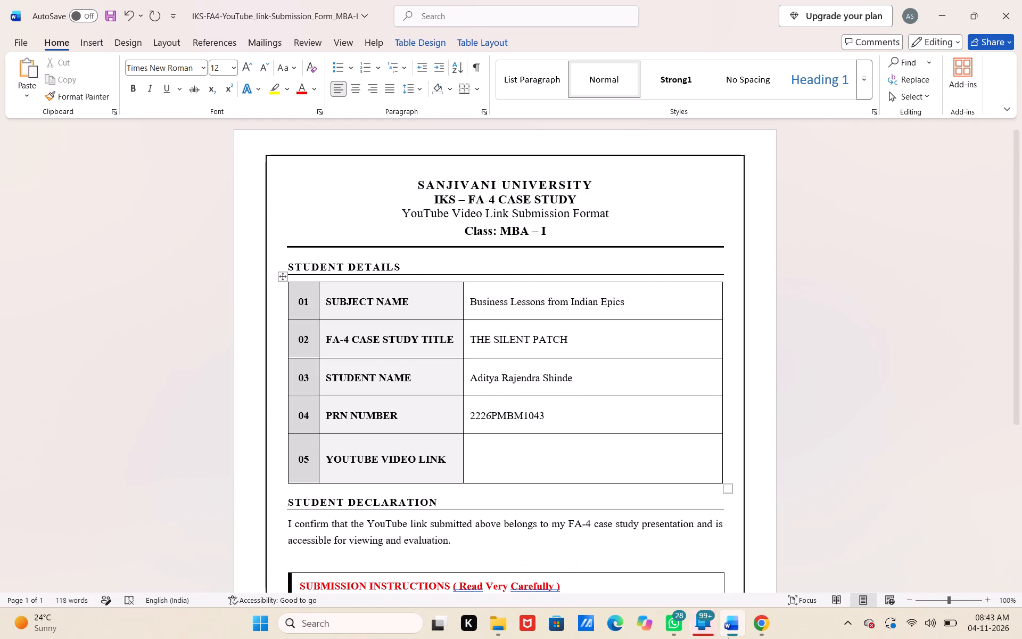
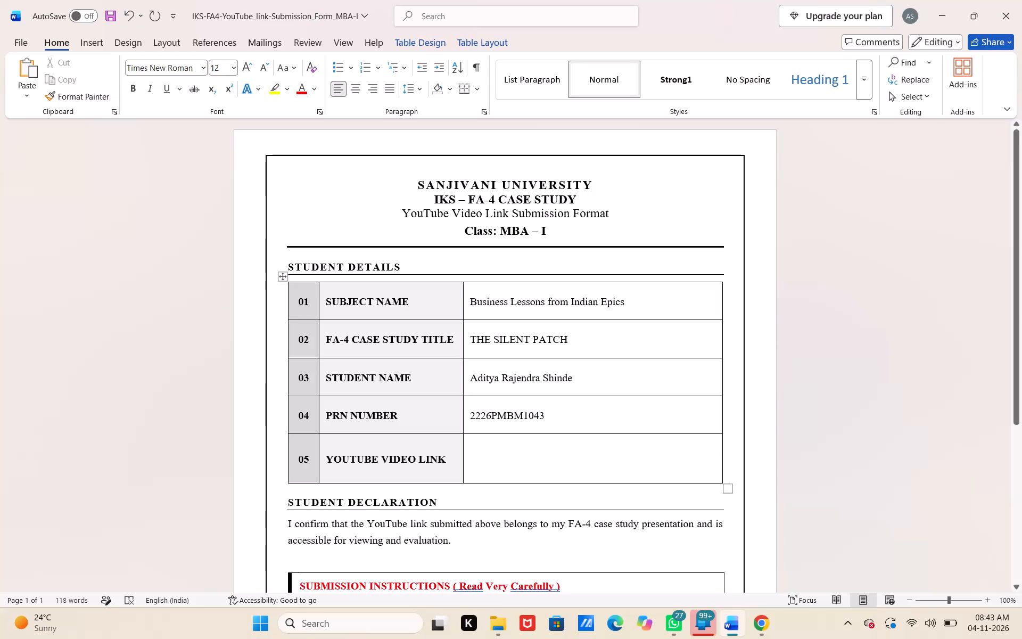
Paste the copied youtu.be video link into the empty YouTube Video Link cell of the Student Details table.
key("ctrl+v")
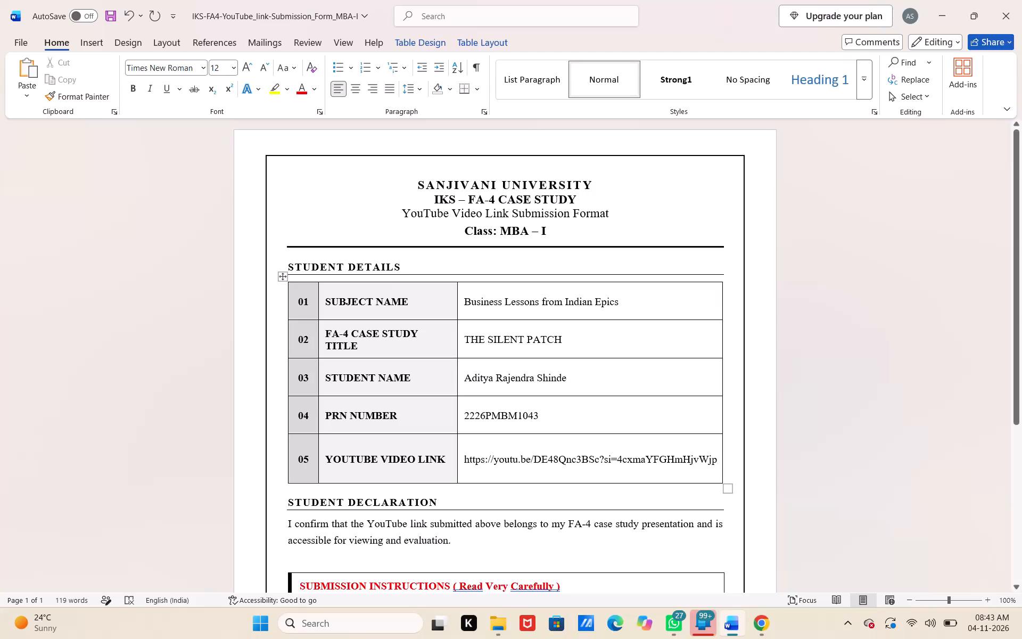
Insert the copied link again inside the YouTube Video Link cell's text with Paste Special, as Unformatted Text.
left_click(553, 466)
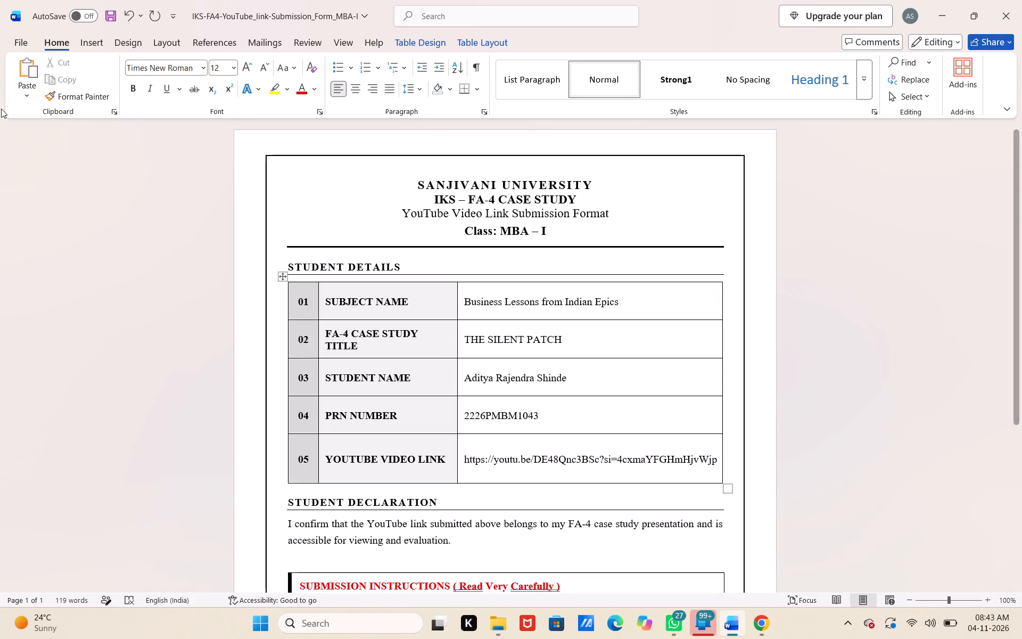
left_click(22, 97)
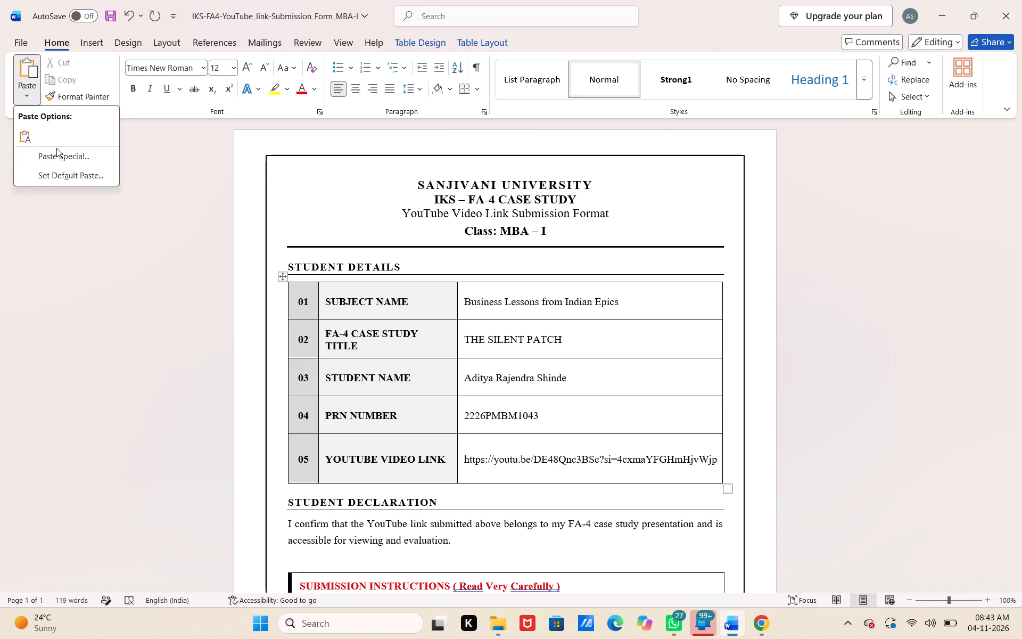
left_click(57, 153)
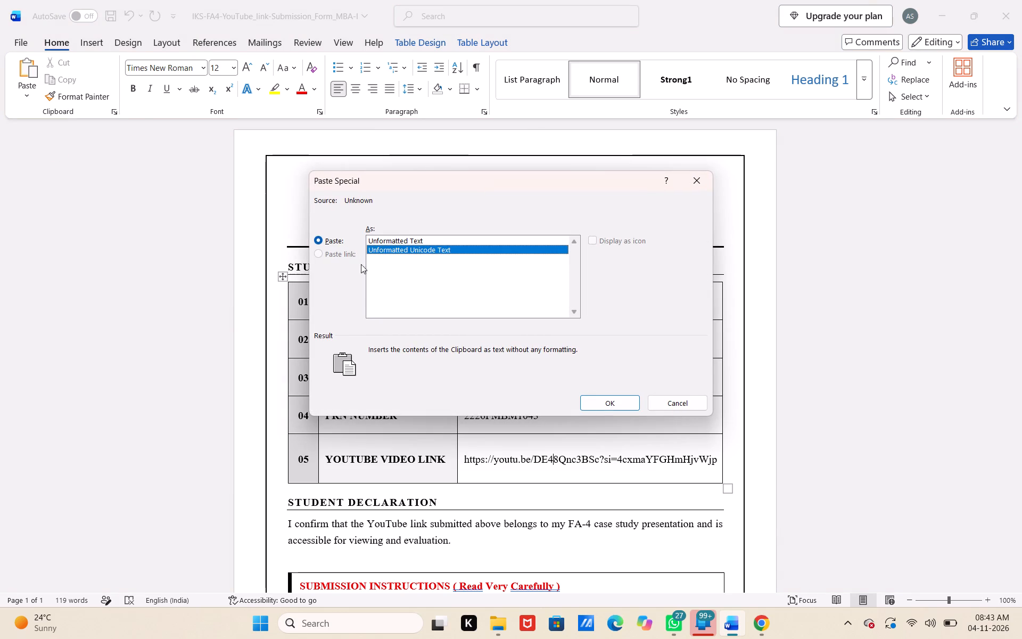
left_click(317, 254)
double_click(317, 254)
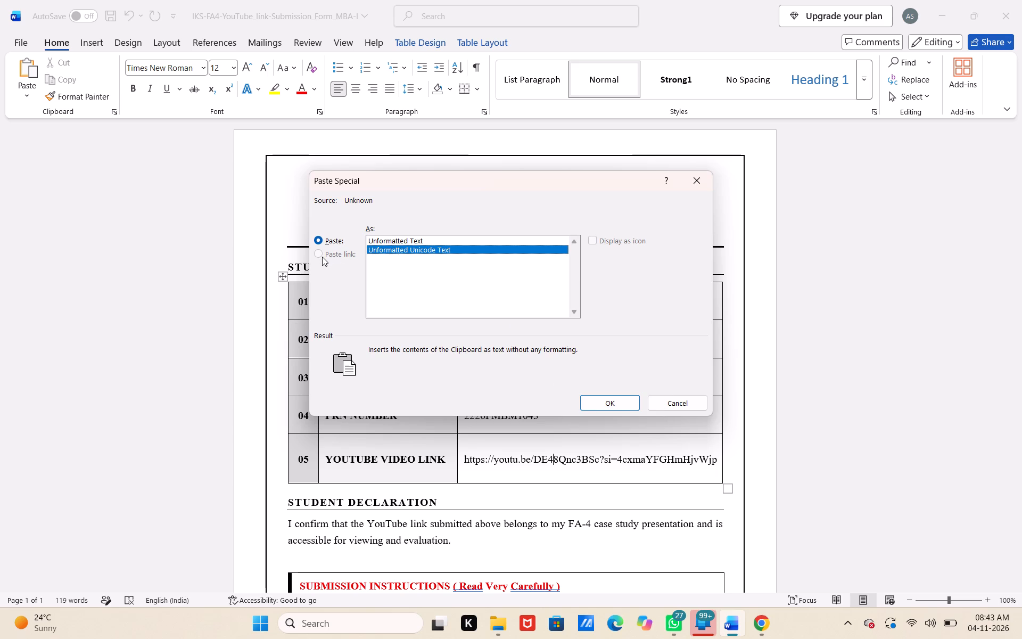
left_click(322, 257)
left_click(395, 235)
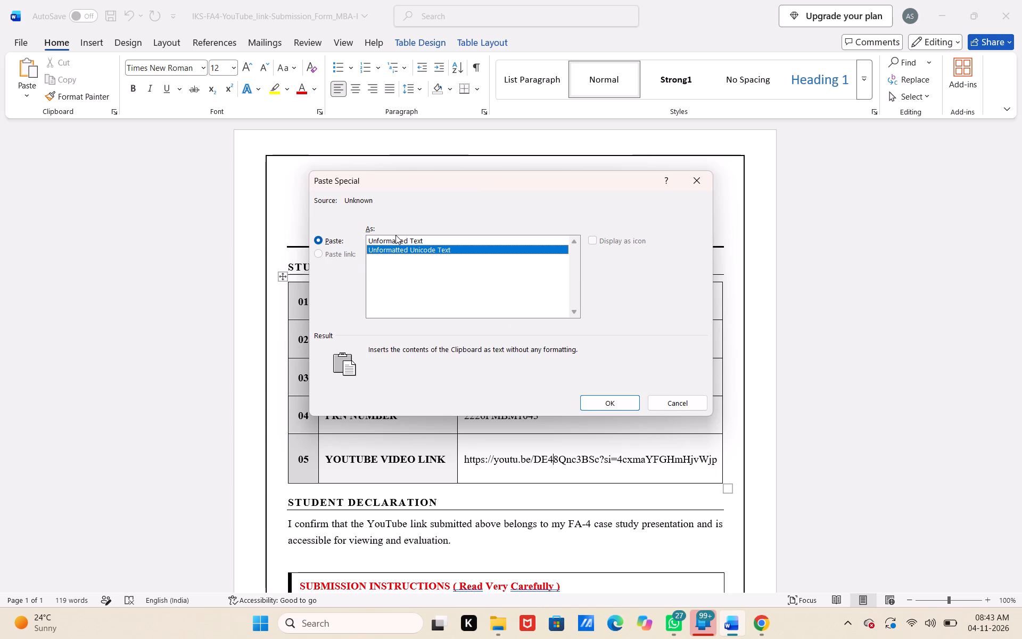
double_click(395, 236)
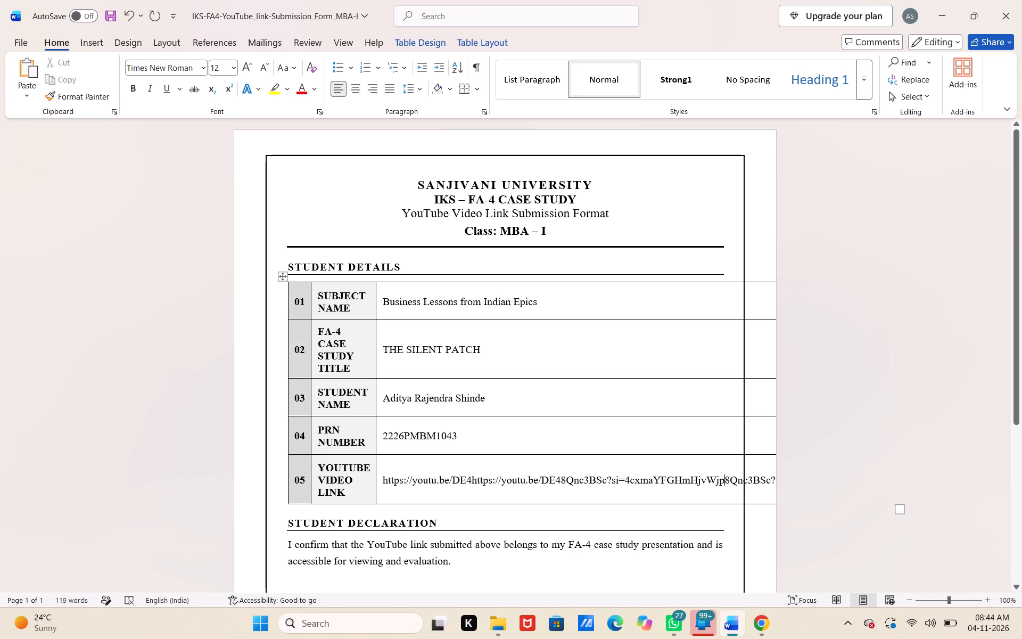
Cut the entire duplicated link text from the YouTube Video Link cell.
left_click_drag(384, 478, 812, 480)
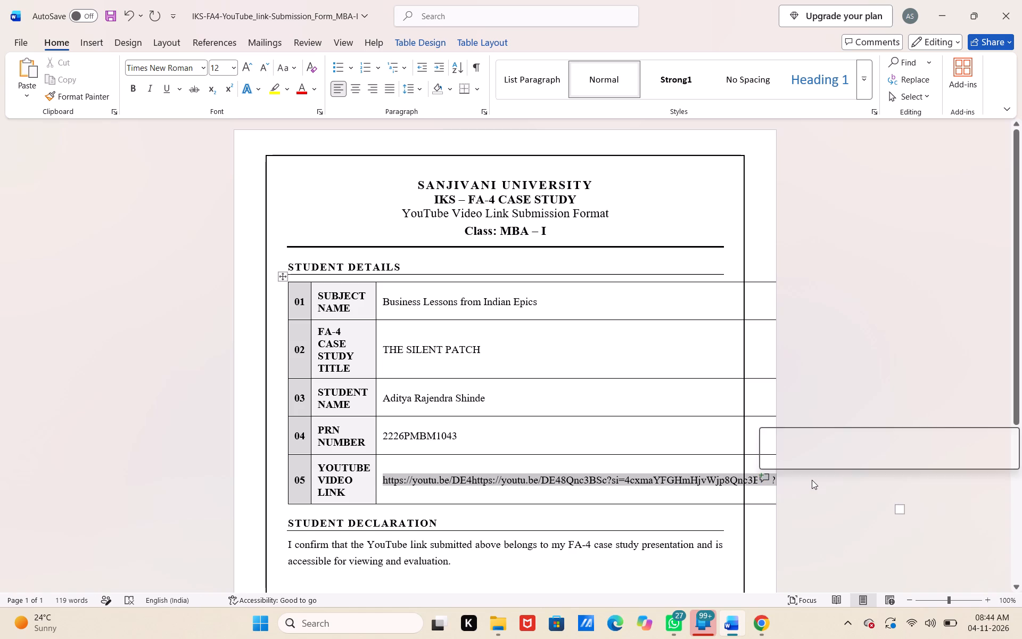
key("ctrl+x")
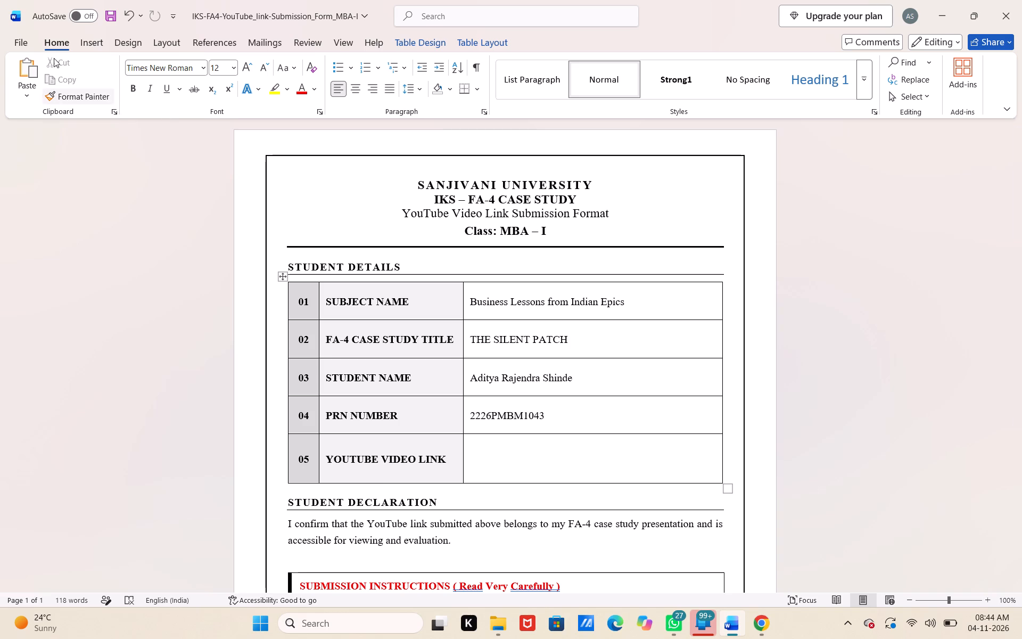
Open Paste Special for the empty YouTube Video Link cell and try to choose the Paste link option.
left_click(24, 91)
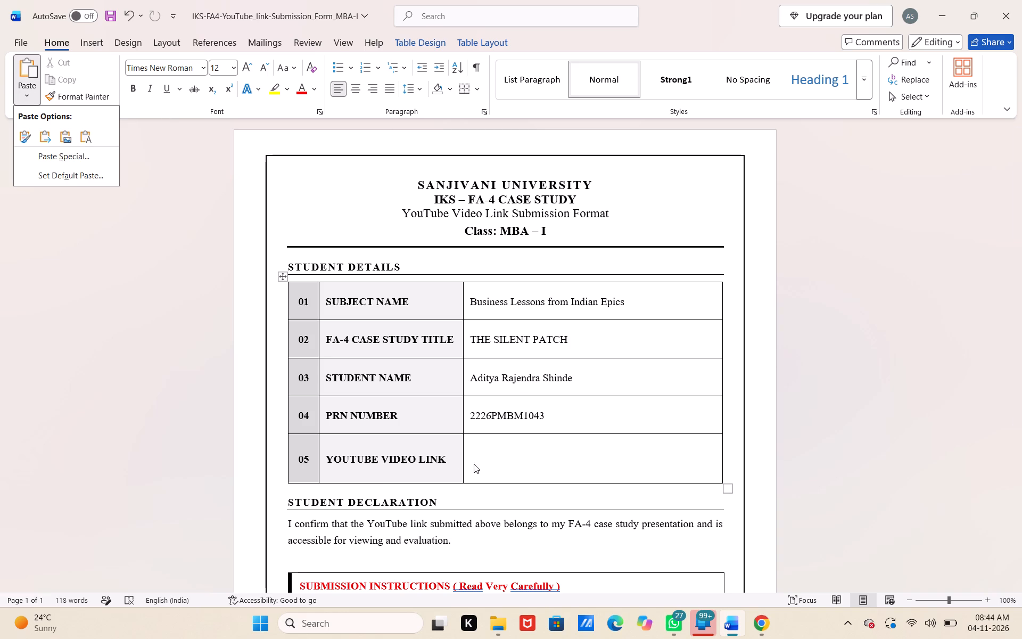
left_click(474, 464)
left_click(26, 101)
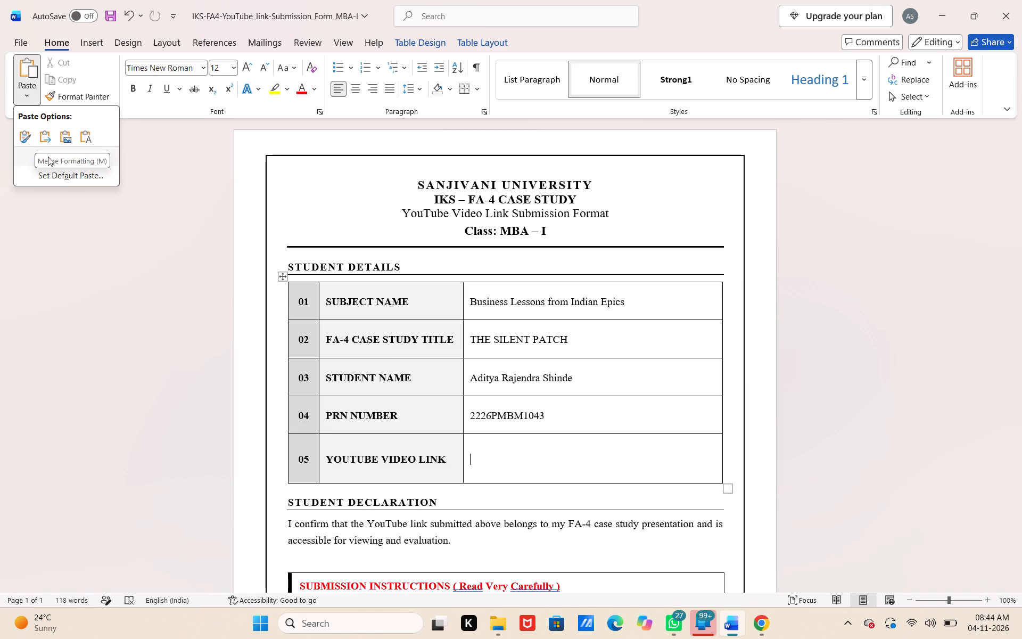
left_click(50, 155)
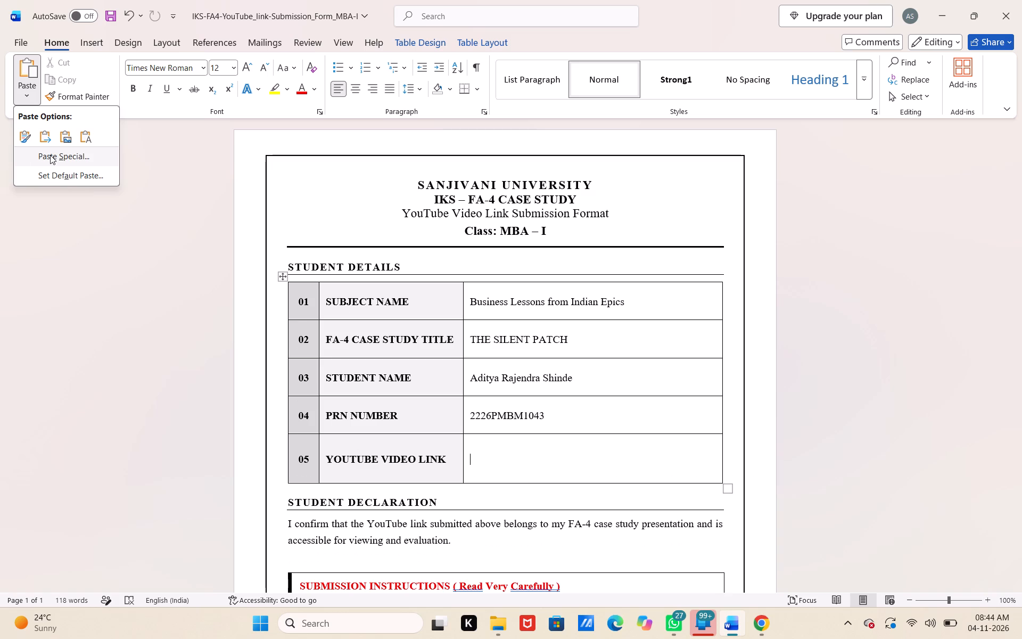
left_click(50, 155)
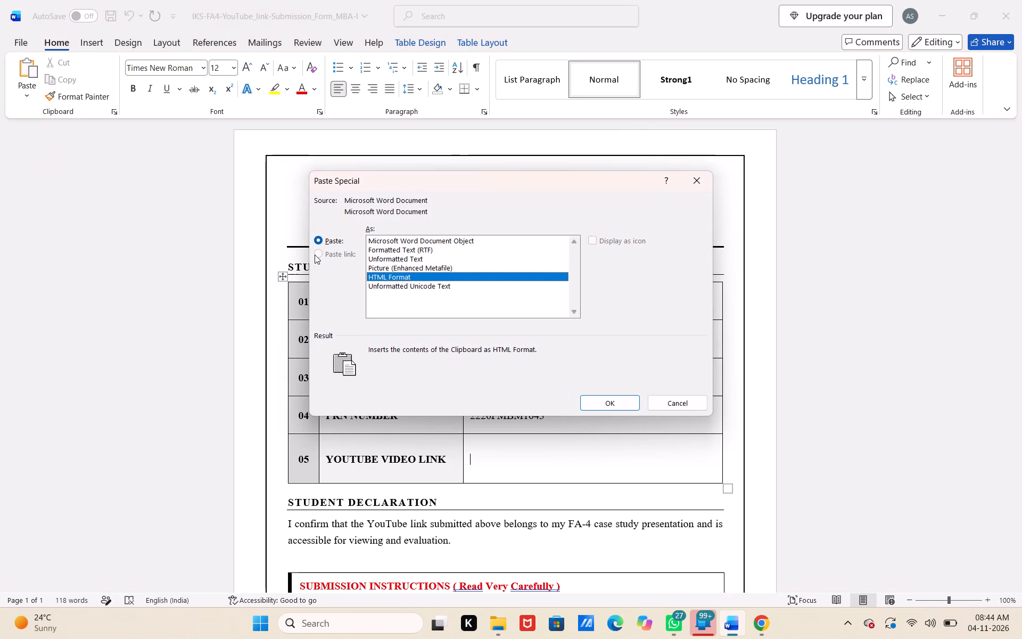
triple_click(315, 255)
left_click(315, 255)
left_click_drag(315, 255, 370, 263)
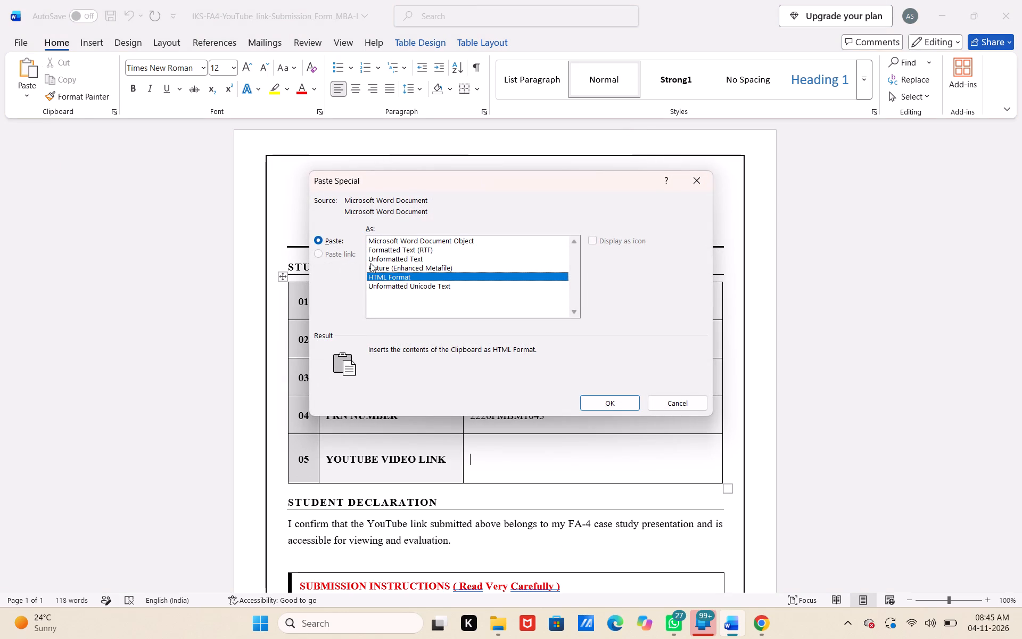
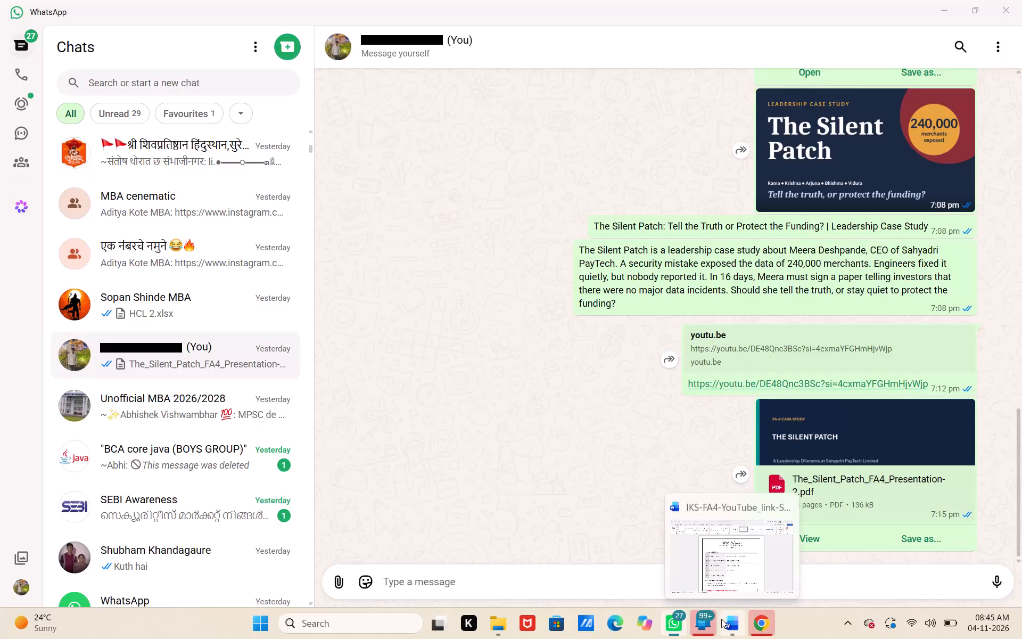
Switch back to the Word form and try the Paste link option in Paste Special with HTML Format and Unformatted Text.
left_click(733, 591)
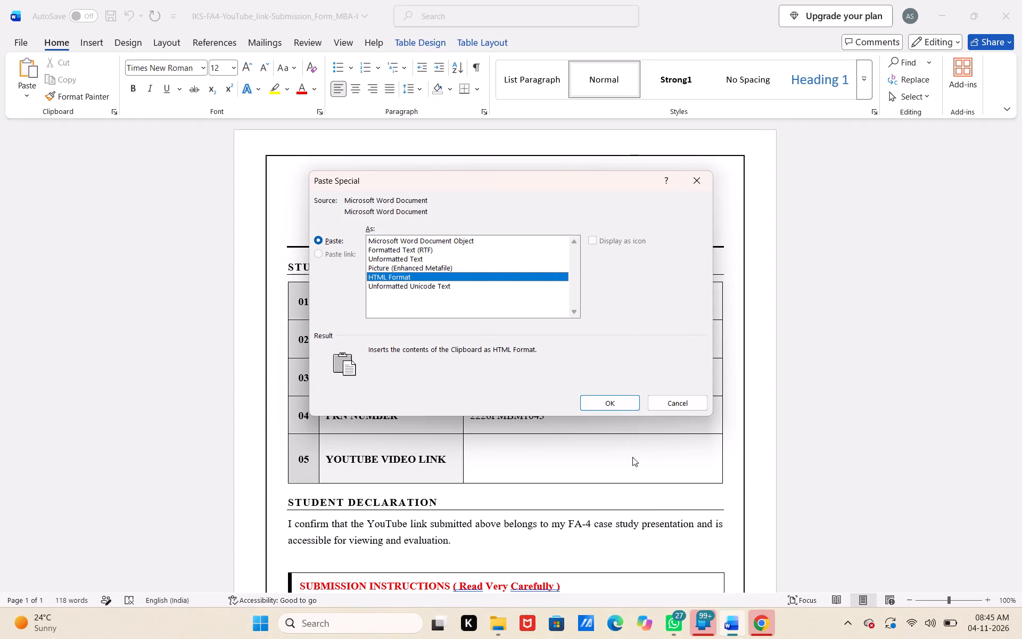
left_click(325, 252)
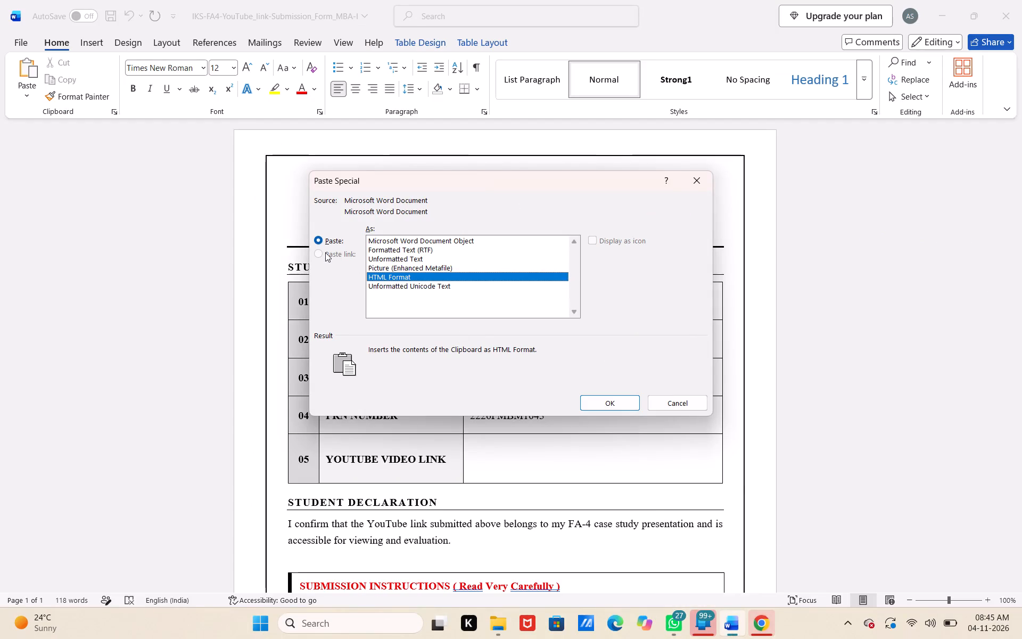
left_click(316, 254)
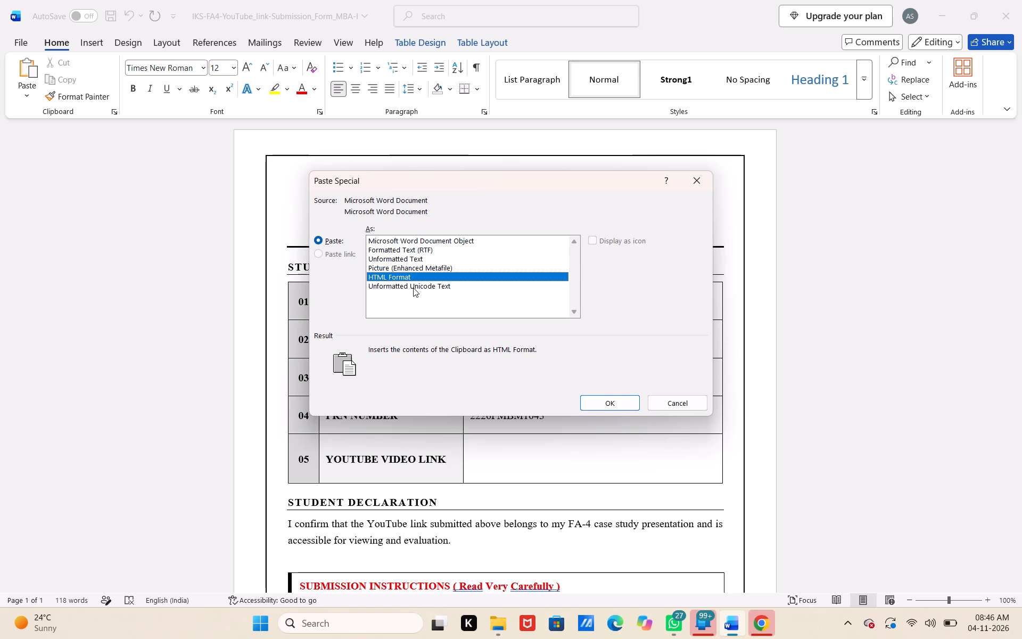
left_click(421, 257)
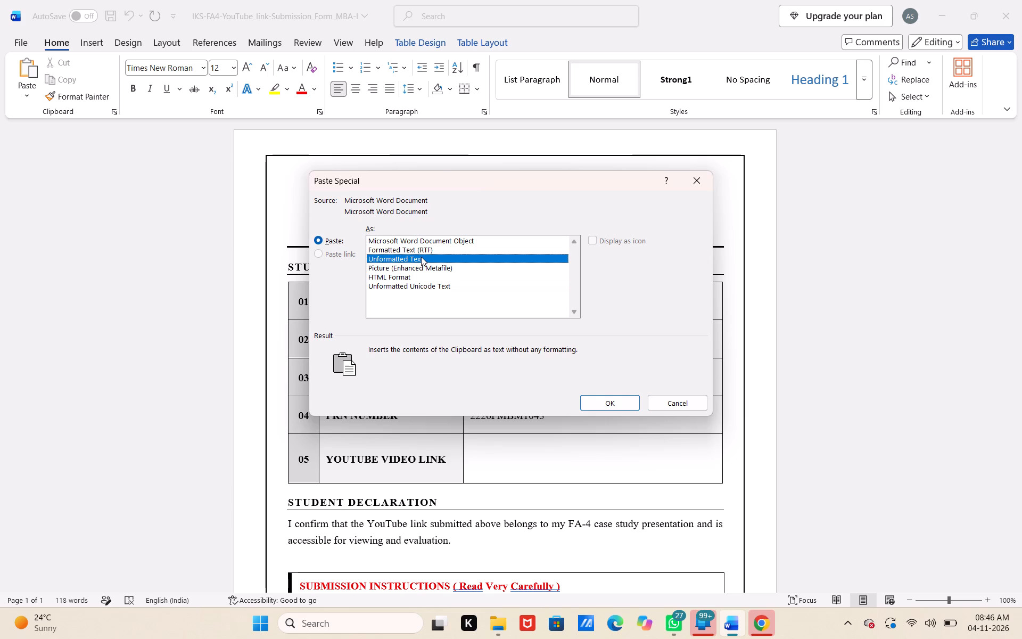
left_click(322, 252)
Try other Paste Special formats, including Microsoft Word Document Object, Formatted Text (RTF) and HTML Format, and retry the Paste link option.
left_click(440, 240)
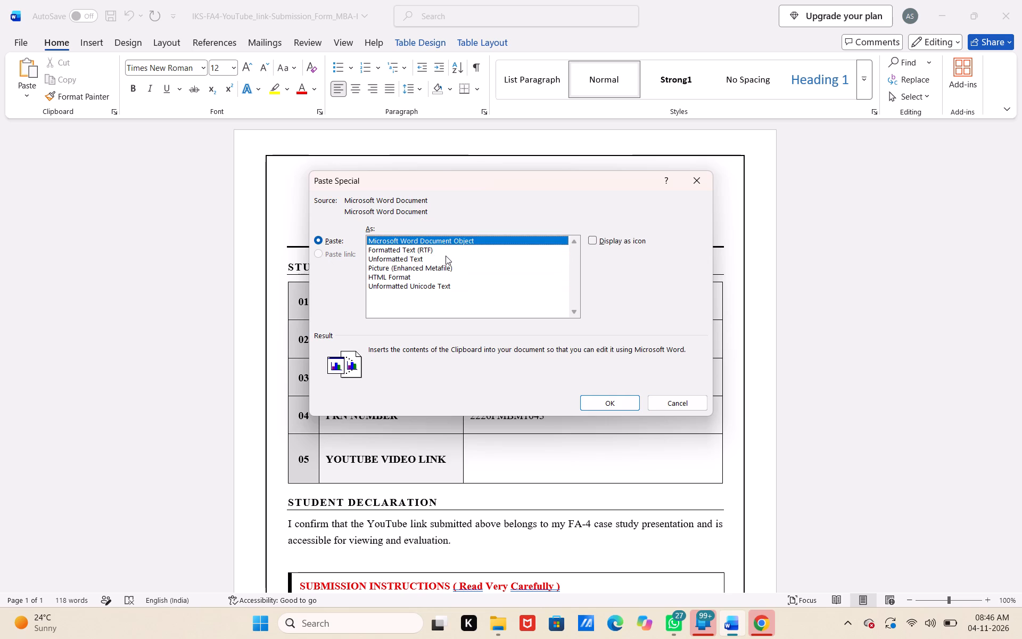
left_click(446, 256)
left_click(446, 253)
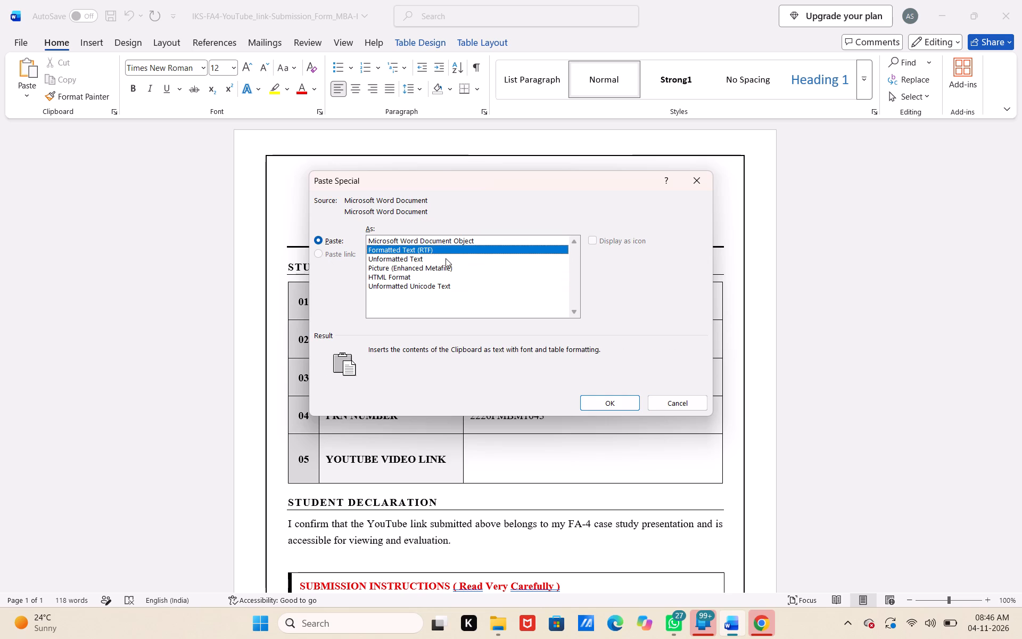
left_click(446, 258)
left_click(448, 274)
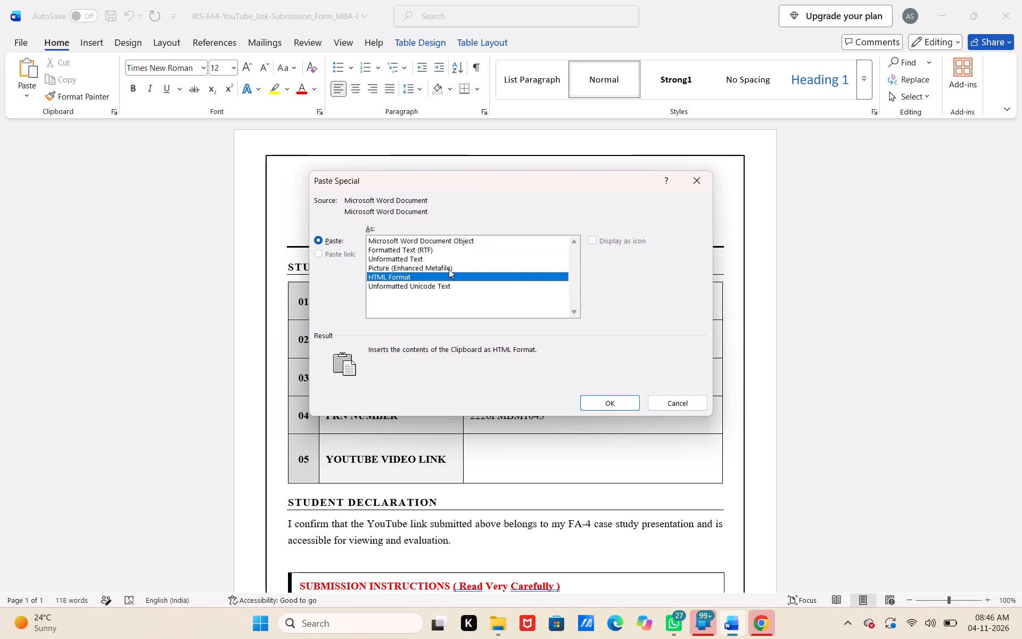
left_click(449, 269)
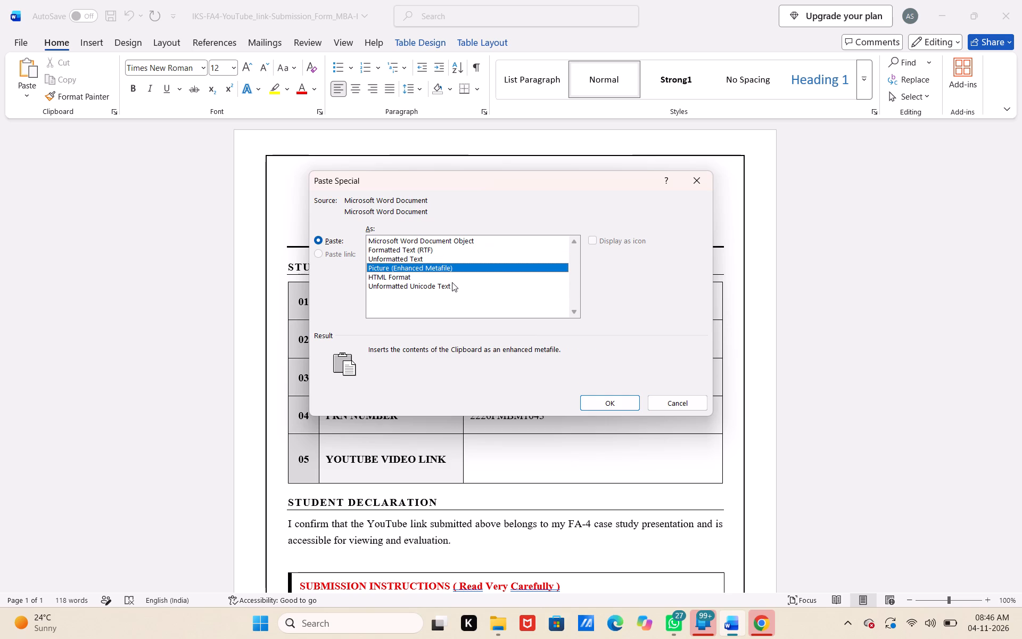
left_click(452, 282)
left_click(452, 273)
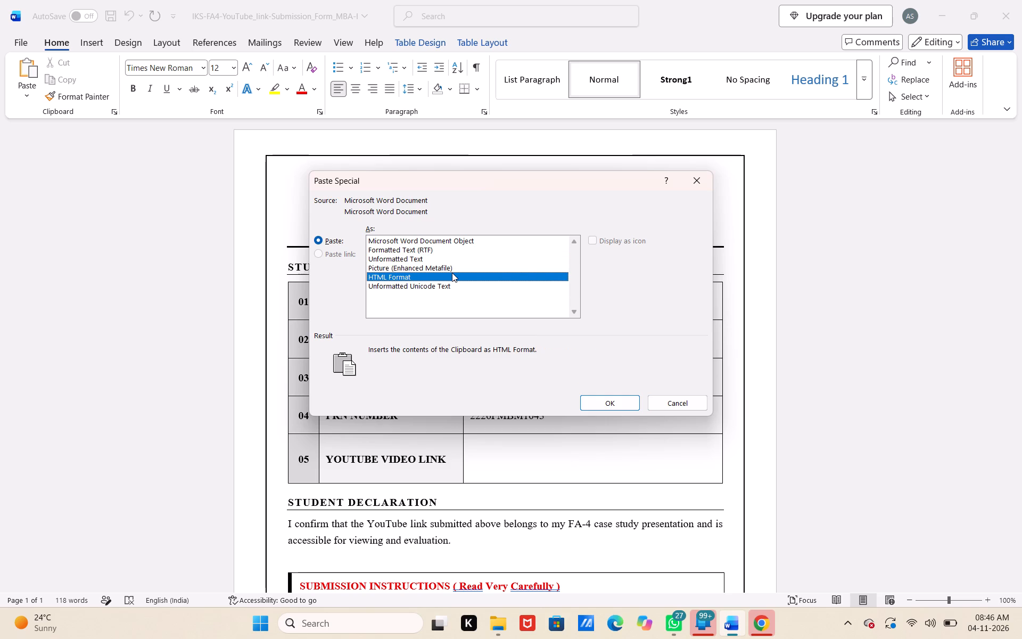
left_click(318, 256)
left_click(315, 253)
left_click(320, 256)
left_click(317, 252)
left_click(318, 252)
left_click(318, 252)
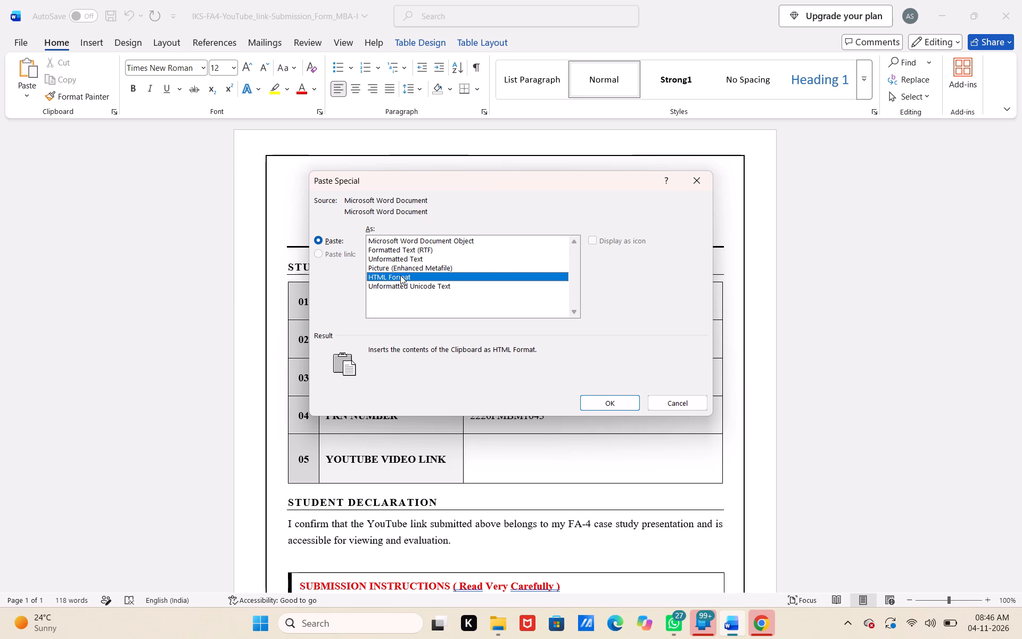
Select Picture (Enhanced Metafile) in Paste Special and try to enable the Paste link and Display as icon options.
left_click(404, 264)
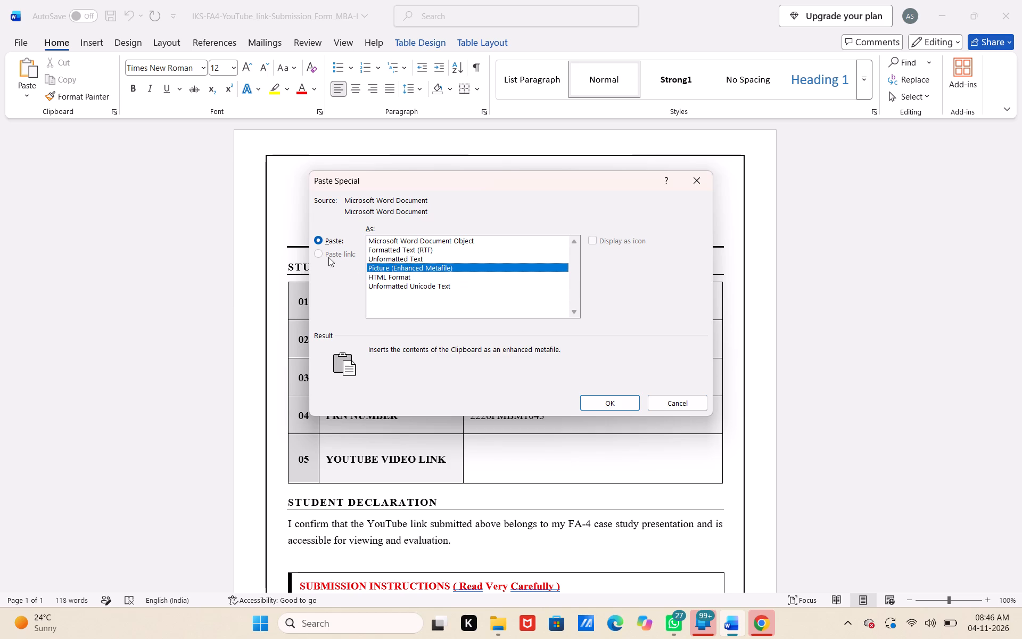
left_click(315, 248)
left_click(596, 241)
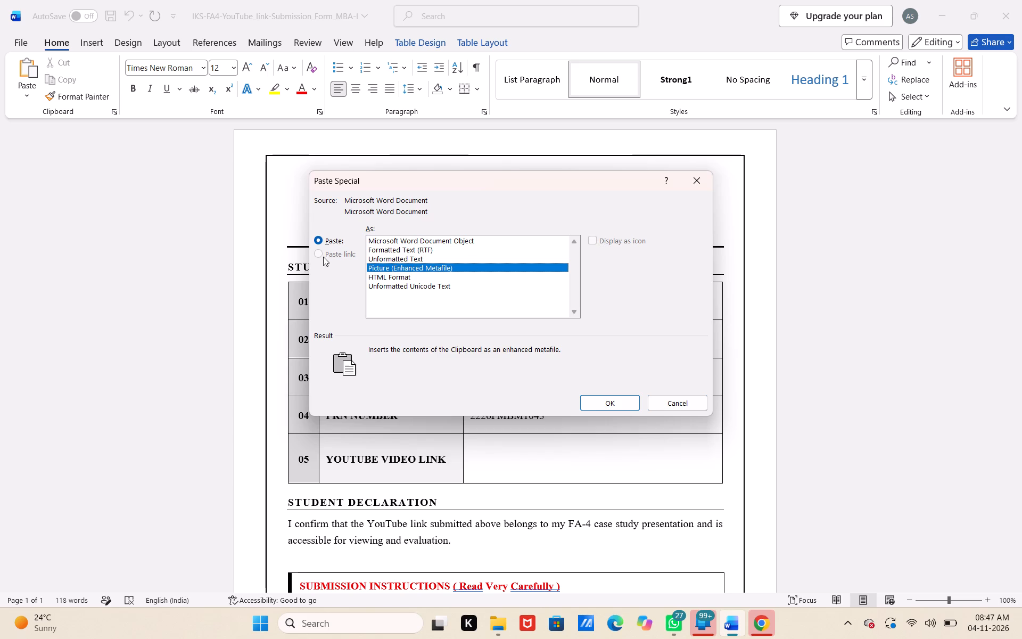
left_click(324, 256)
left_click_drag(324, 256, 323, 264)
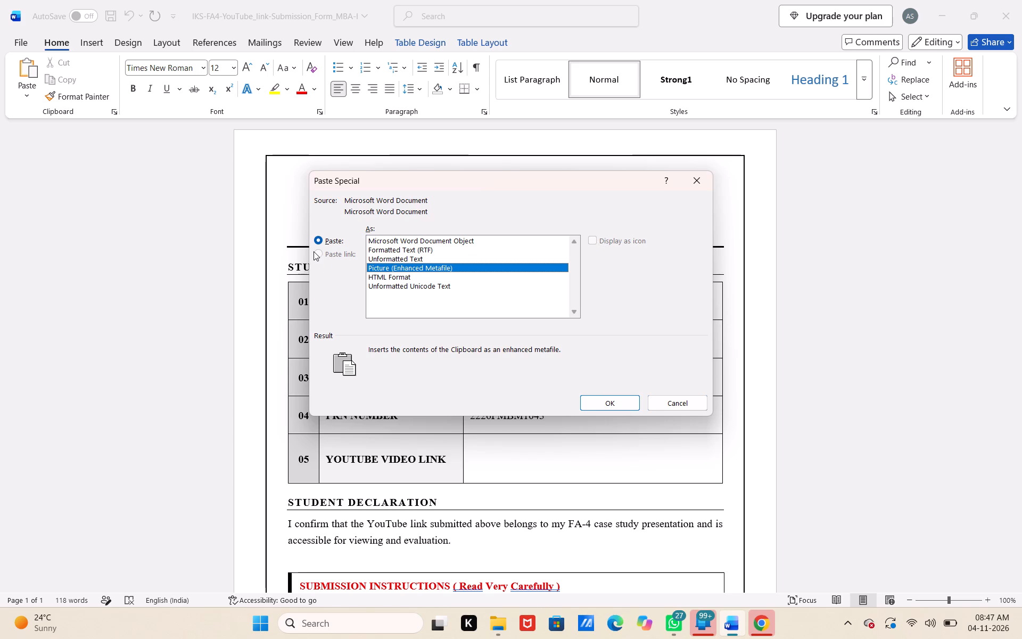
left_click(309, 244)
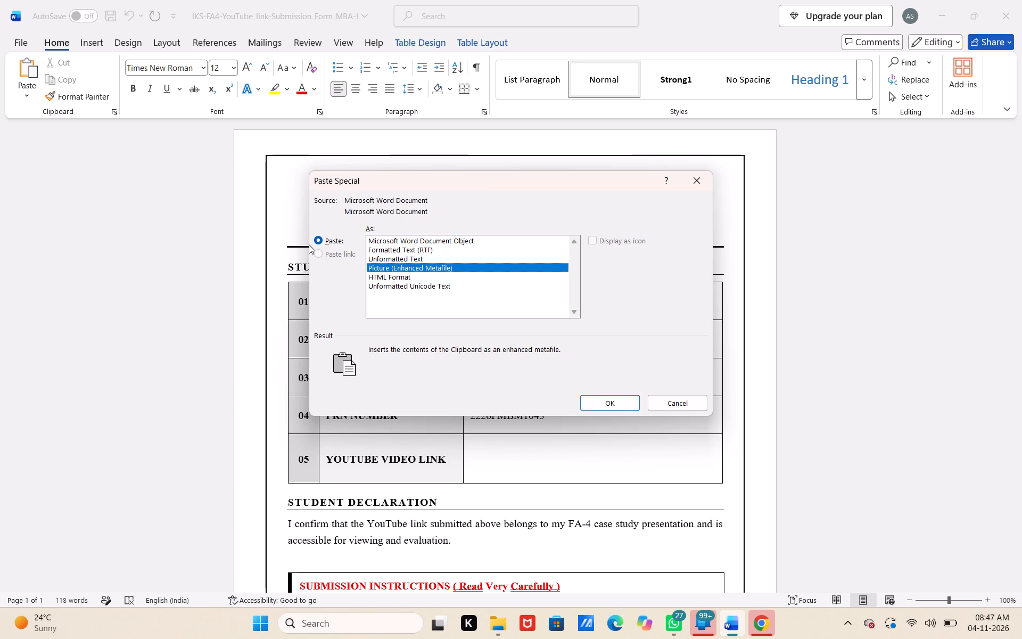
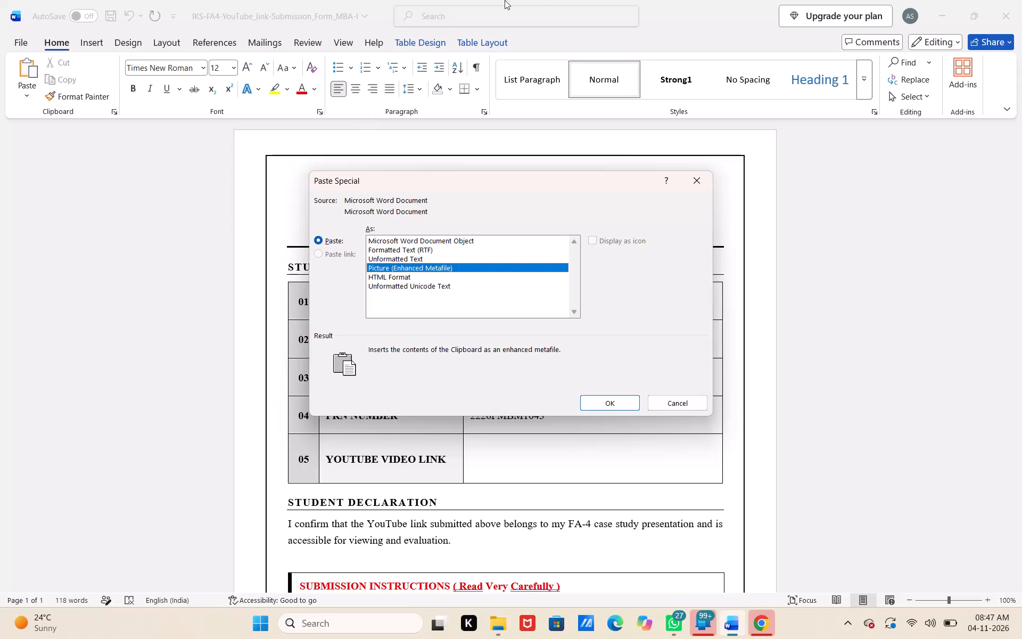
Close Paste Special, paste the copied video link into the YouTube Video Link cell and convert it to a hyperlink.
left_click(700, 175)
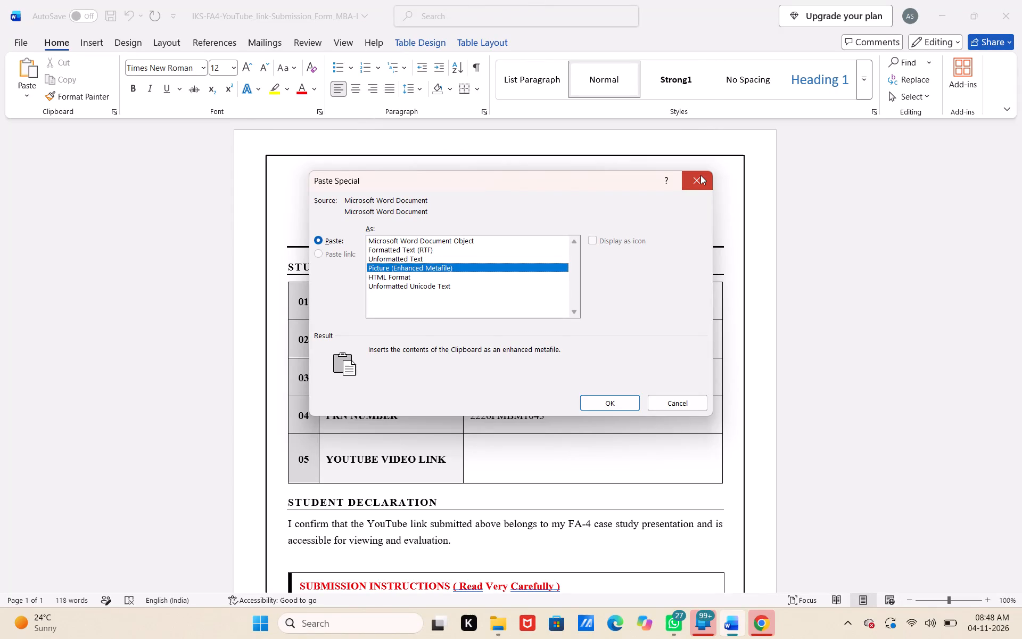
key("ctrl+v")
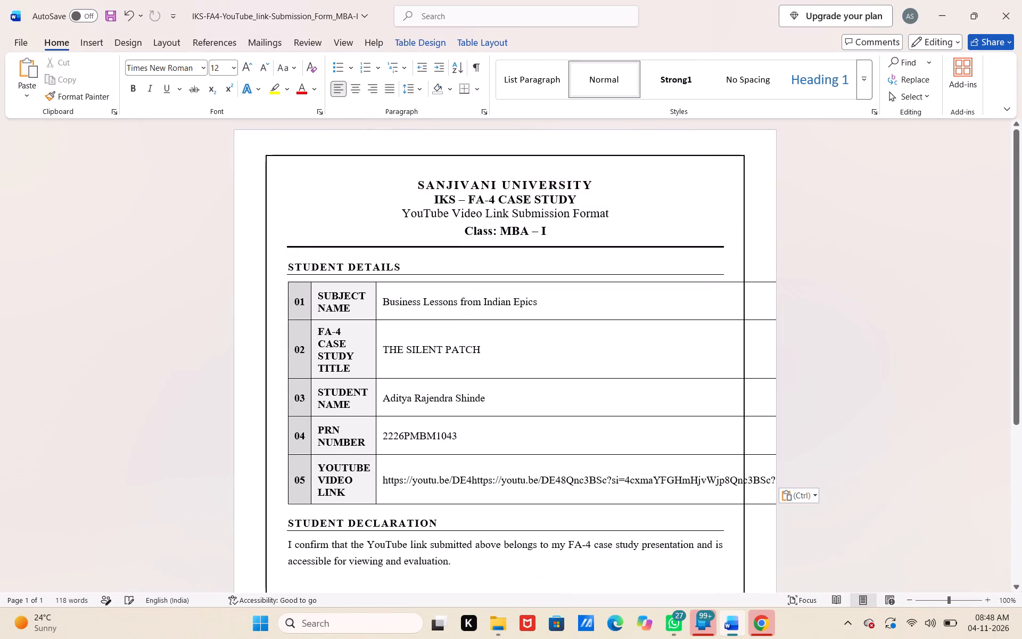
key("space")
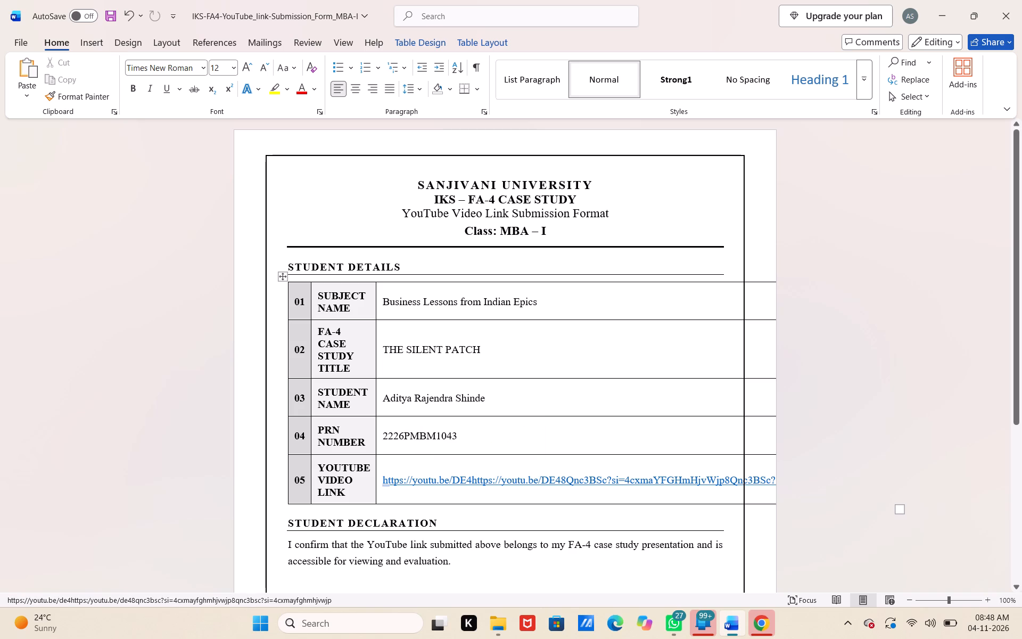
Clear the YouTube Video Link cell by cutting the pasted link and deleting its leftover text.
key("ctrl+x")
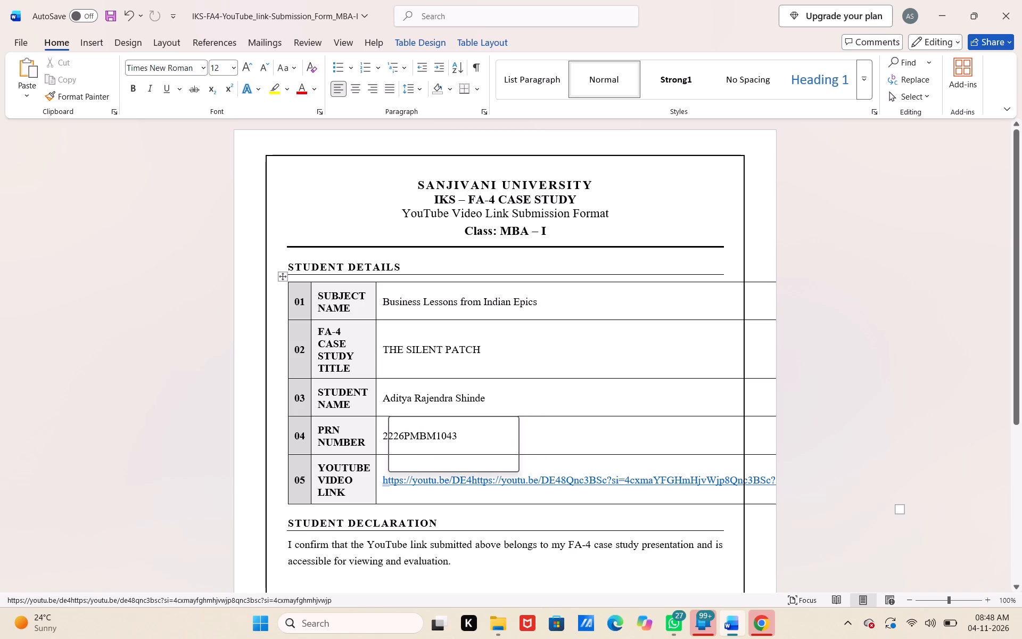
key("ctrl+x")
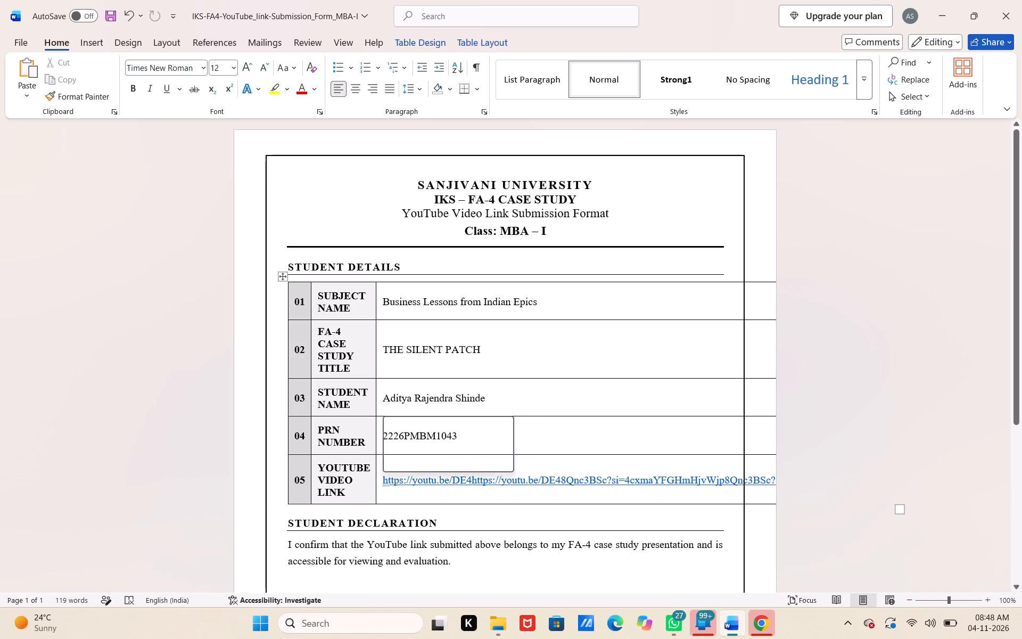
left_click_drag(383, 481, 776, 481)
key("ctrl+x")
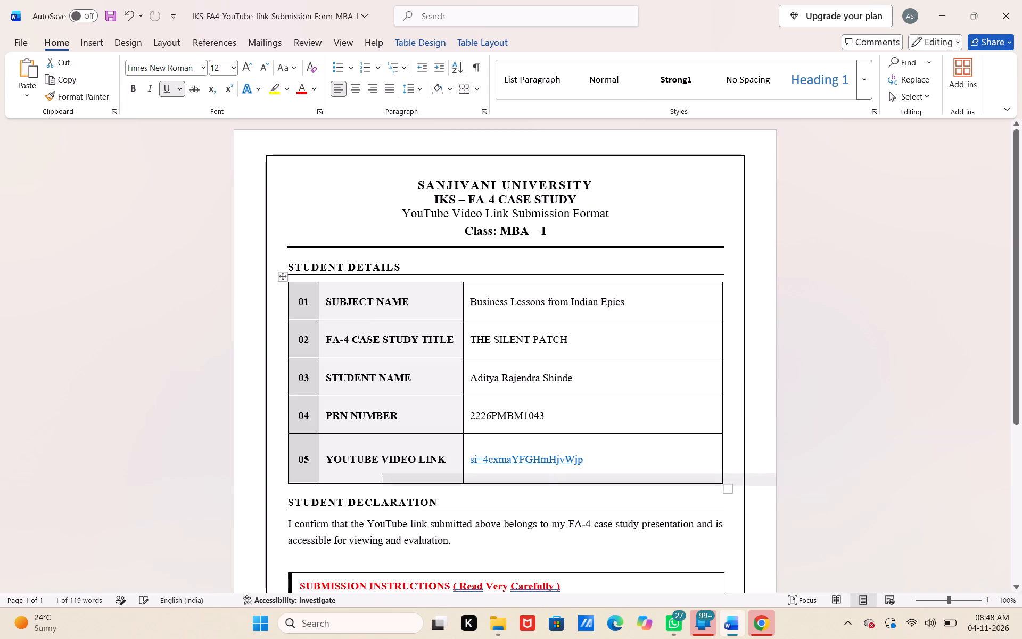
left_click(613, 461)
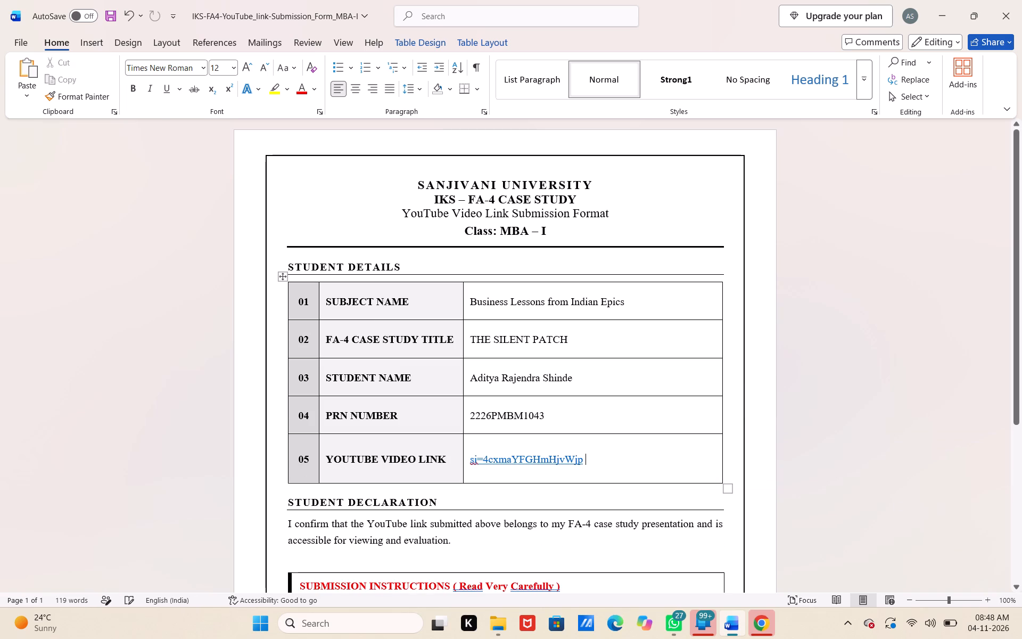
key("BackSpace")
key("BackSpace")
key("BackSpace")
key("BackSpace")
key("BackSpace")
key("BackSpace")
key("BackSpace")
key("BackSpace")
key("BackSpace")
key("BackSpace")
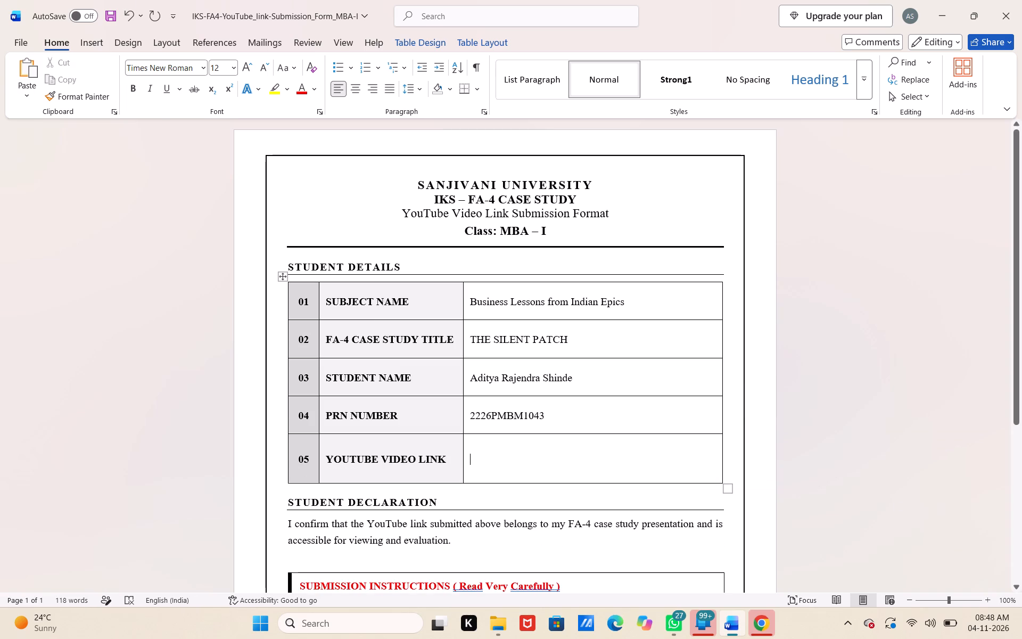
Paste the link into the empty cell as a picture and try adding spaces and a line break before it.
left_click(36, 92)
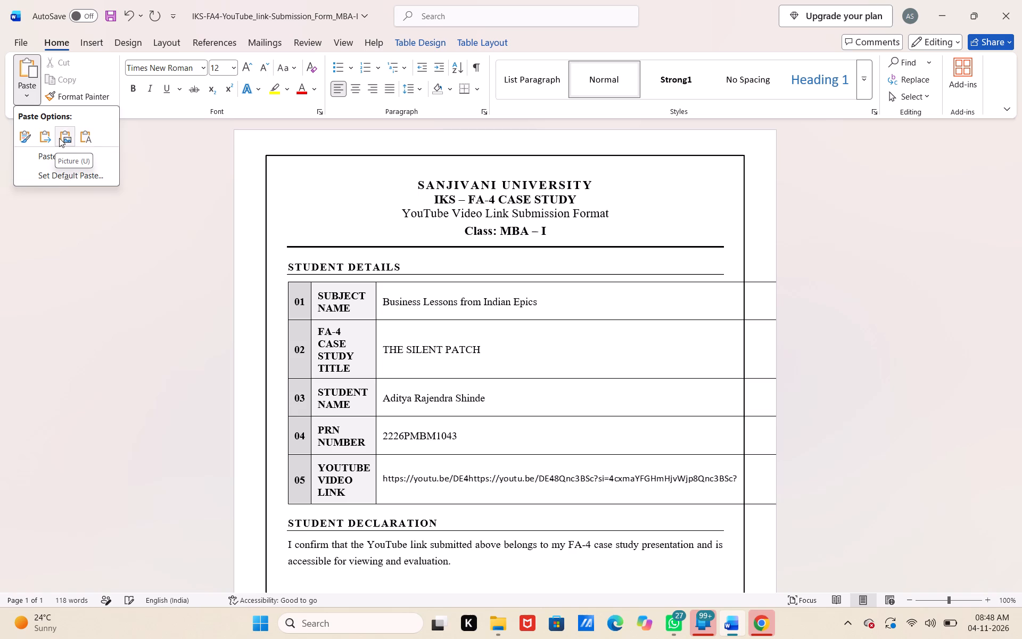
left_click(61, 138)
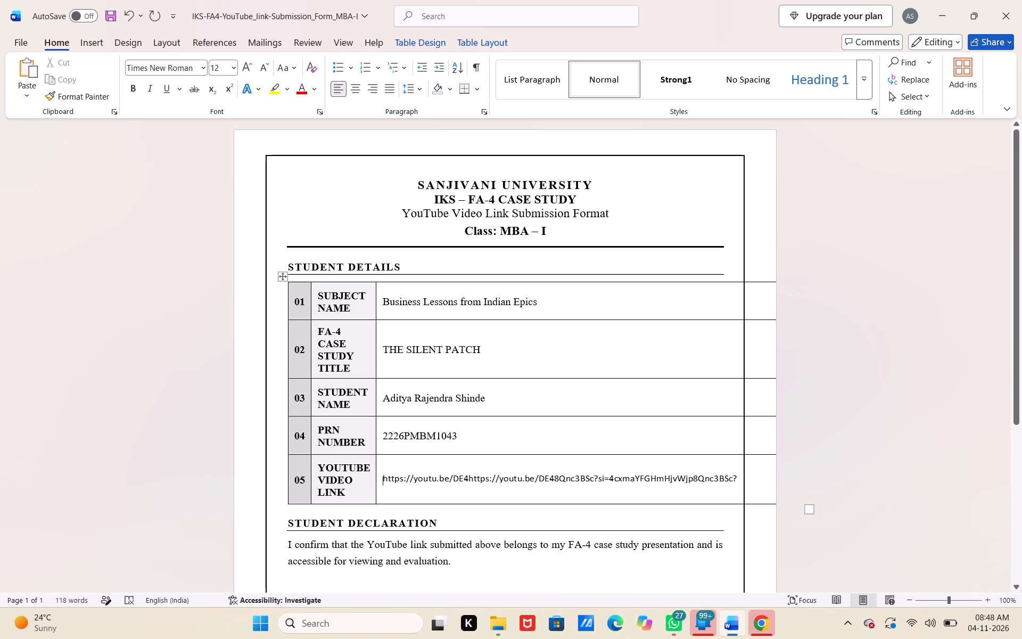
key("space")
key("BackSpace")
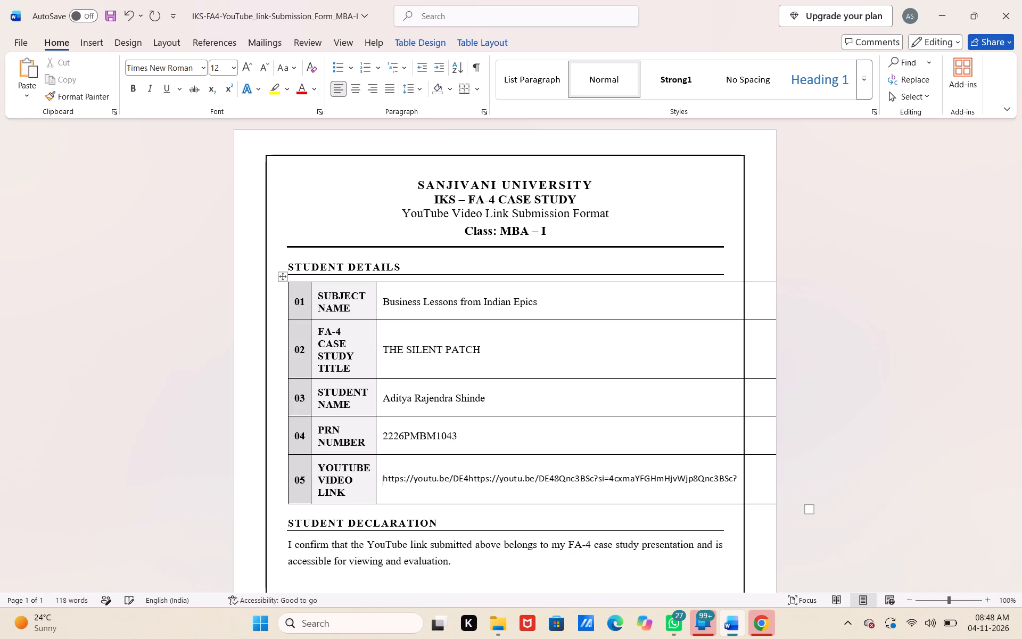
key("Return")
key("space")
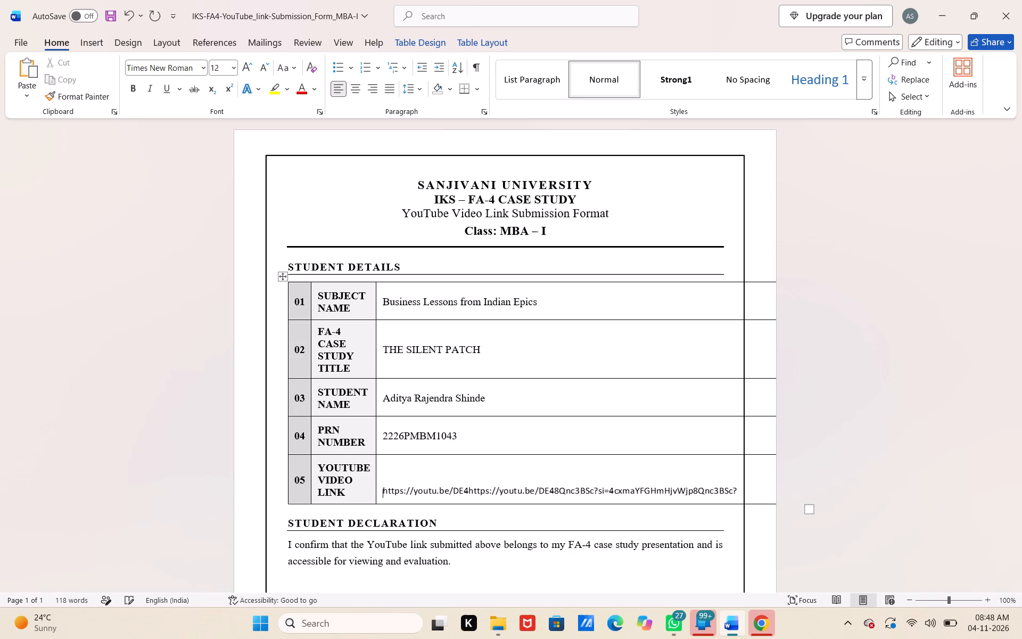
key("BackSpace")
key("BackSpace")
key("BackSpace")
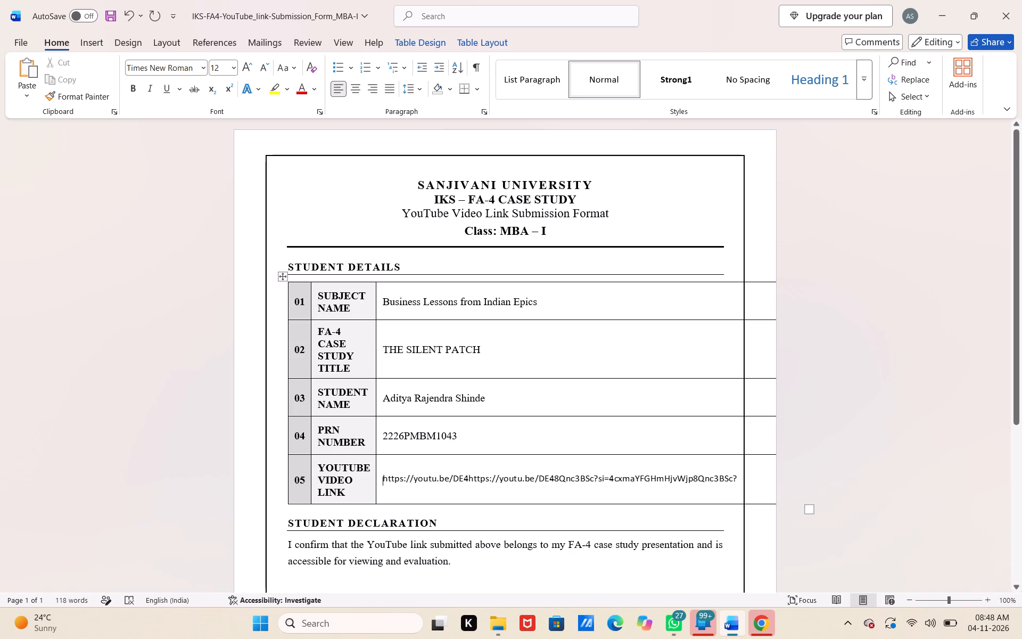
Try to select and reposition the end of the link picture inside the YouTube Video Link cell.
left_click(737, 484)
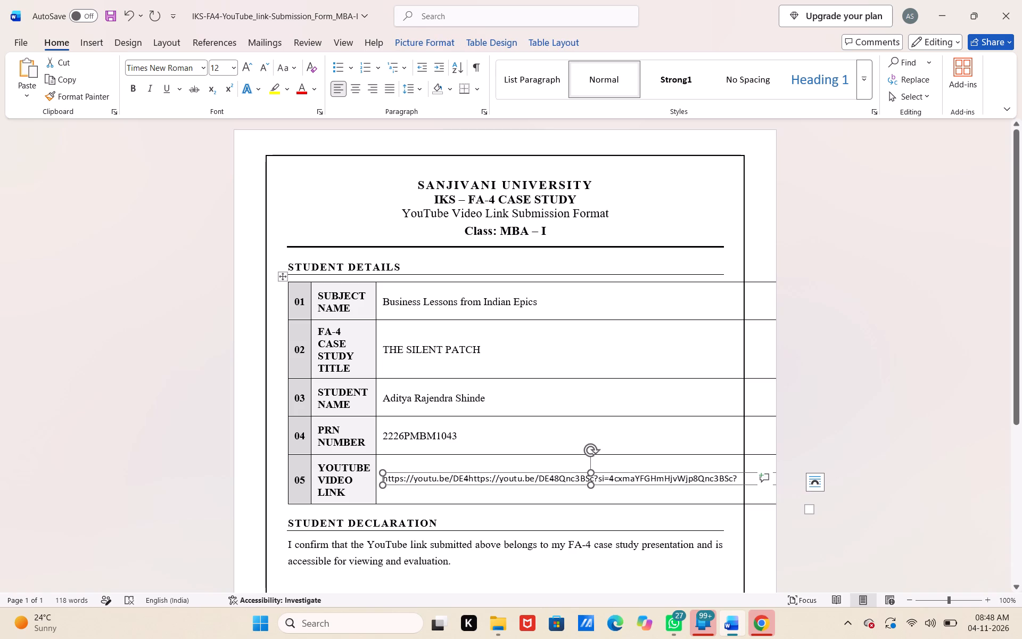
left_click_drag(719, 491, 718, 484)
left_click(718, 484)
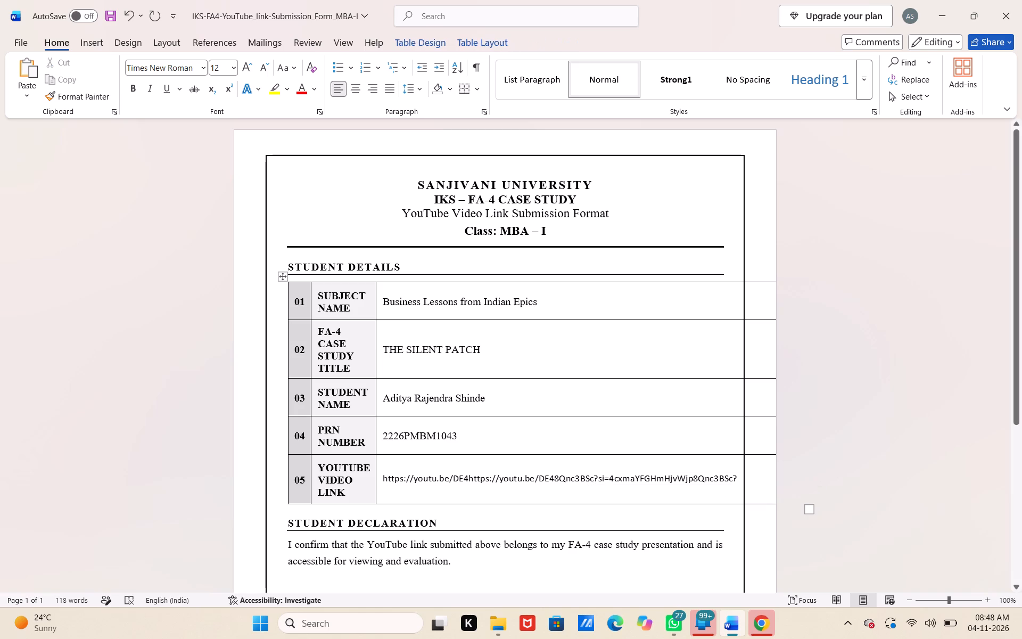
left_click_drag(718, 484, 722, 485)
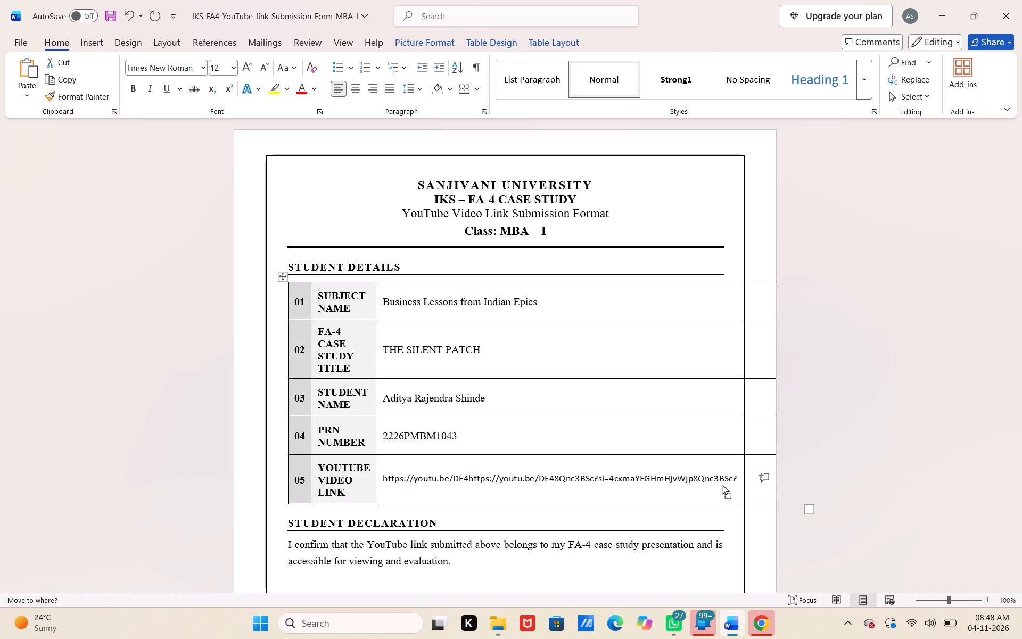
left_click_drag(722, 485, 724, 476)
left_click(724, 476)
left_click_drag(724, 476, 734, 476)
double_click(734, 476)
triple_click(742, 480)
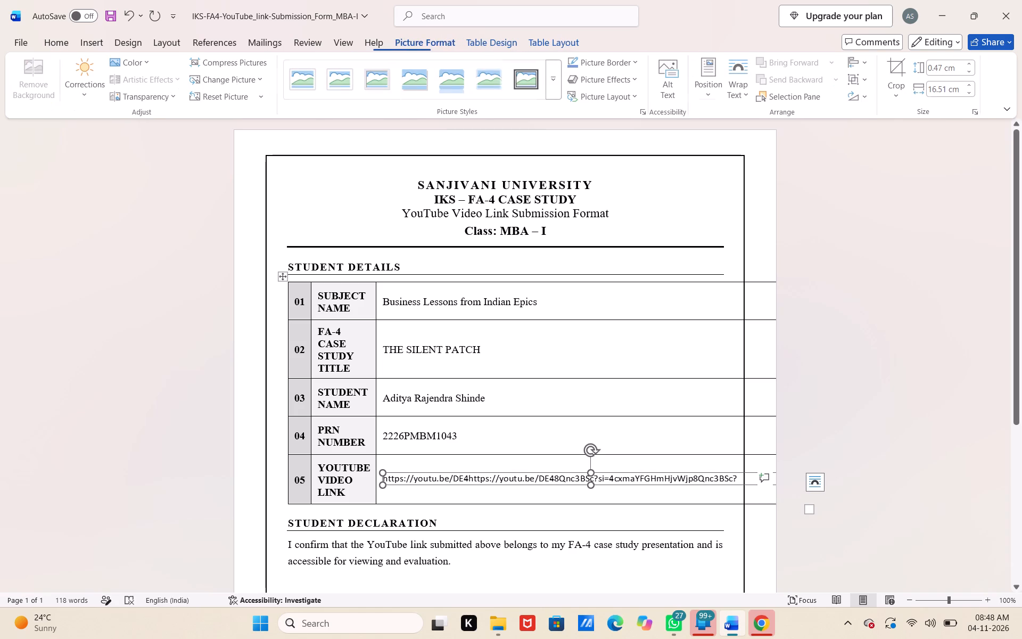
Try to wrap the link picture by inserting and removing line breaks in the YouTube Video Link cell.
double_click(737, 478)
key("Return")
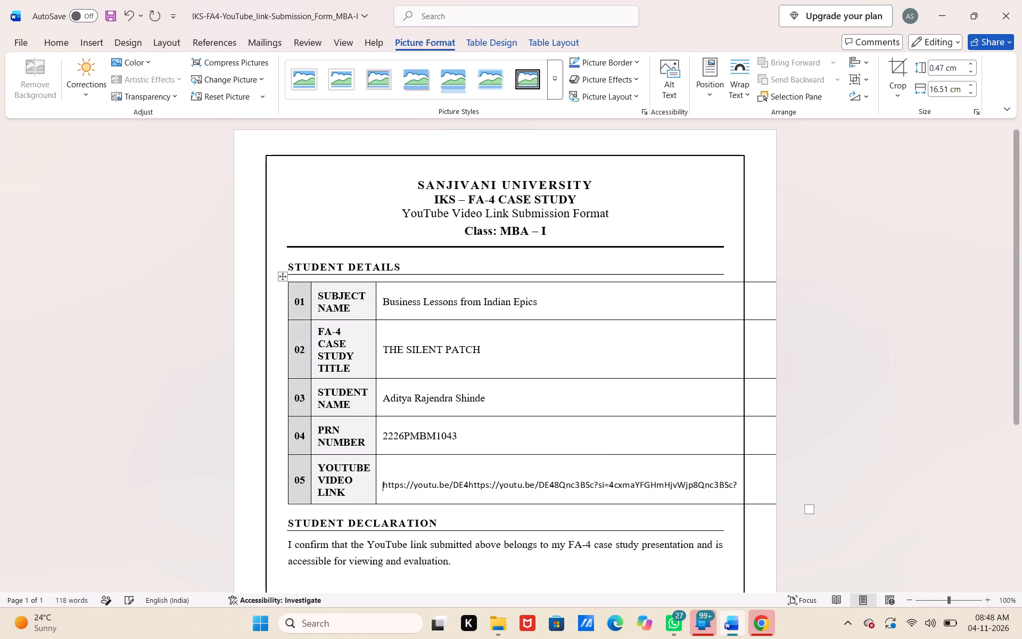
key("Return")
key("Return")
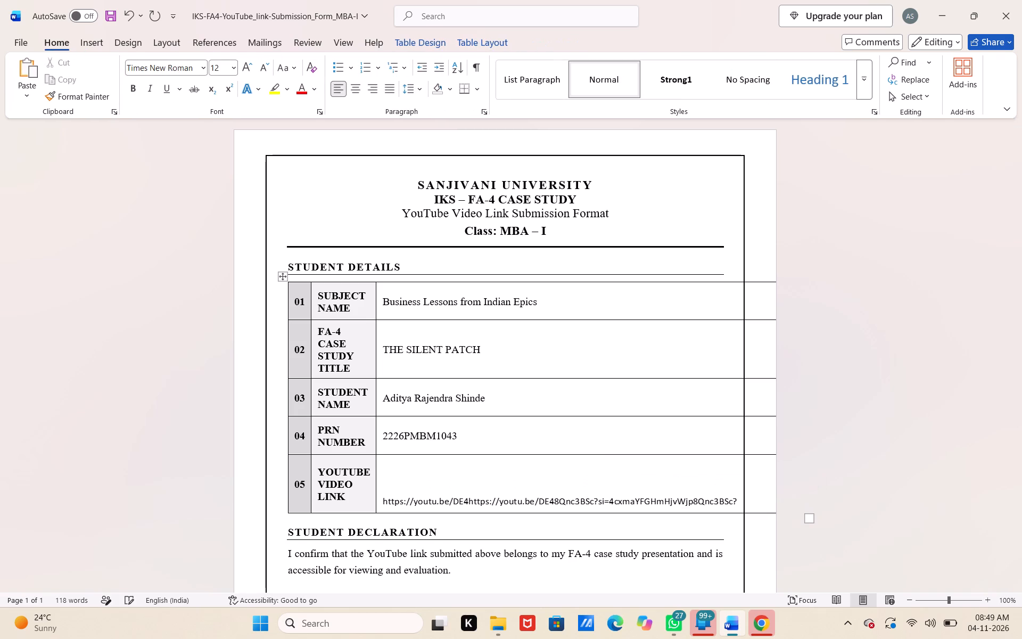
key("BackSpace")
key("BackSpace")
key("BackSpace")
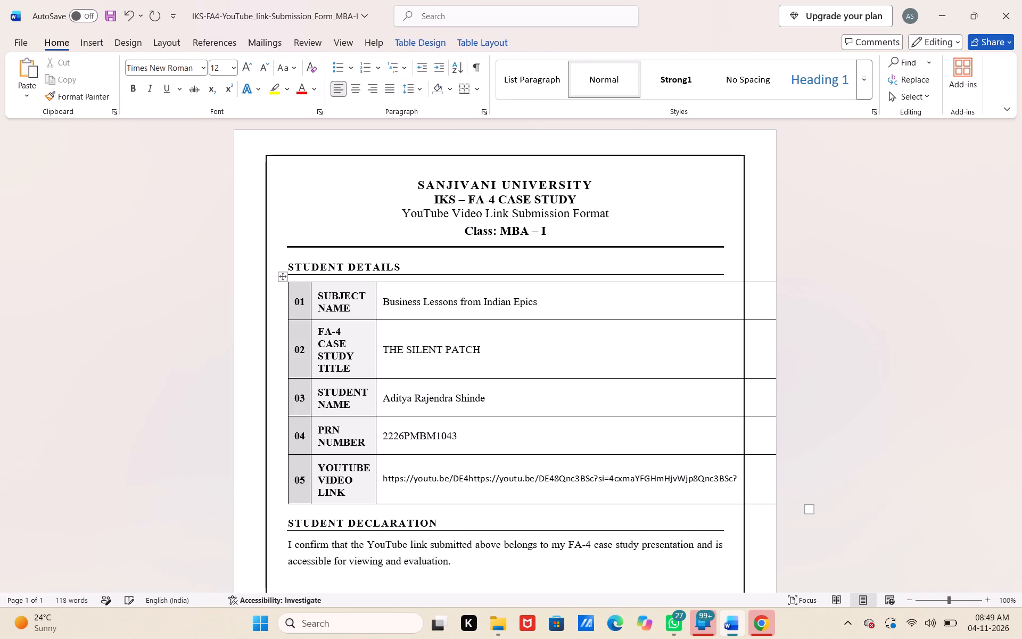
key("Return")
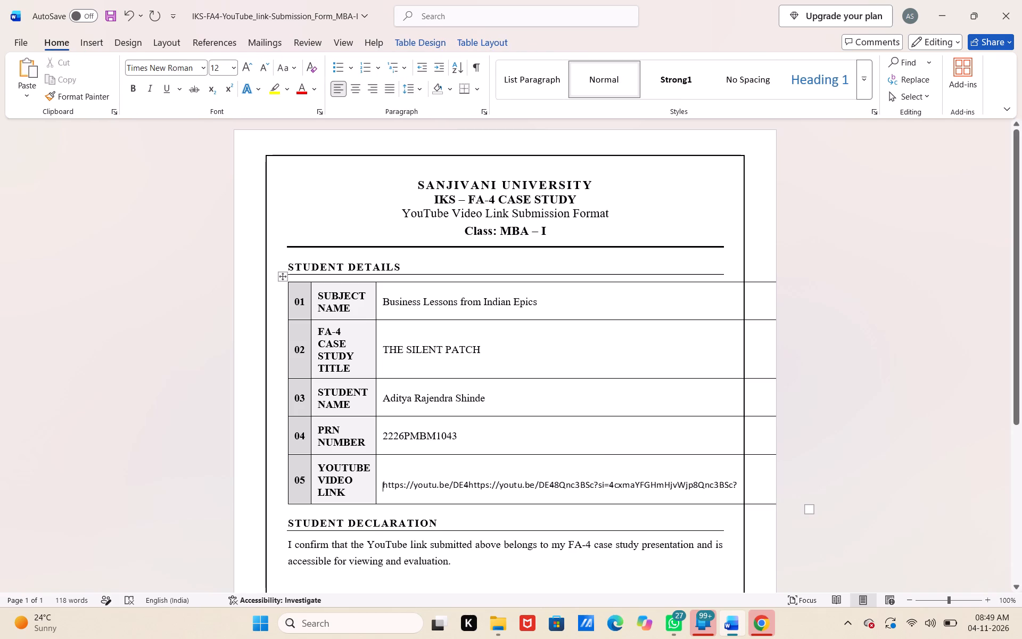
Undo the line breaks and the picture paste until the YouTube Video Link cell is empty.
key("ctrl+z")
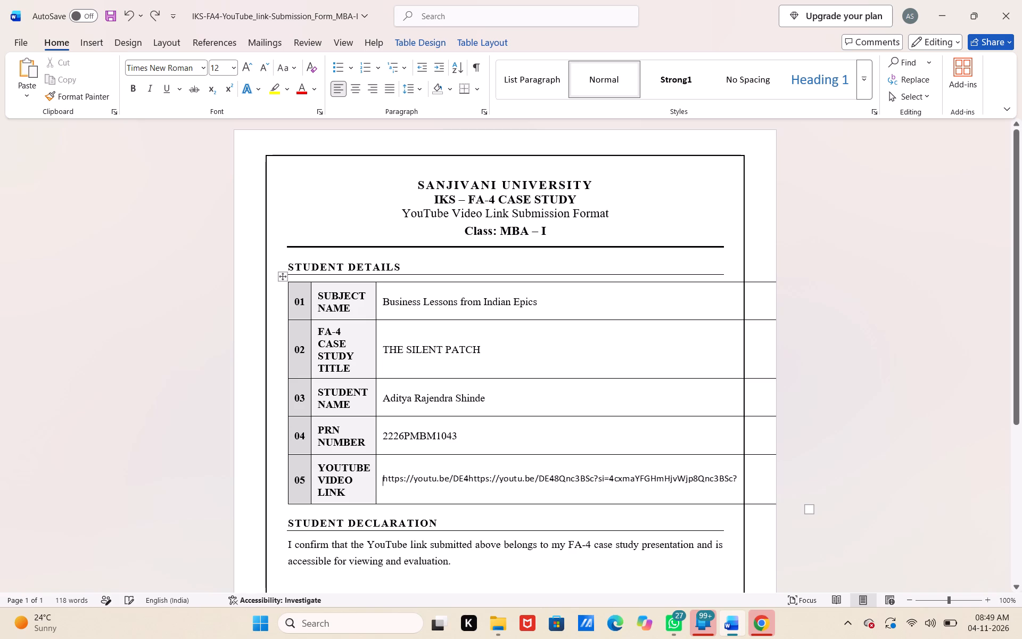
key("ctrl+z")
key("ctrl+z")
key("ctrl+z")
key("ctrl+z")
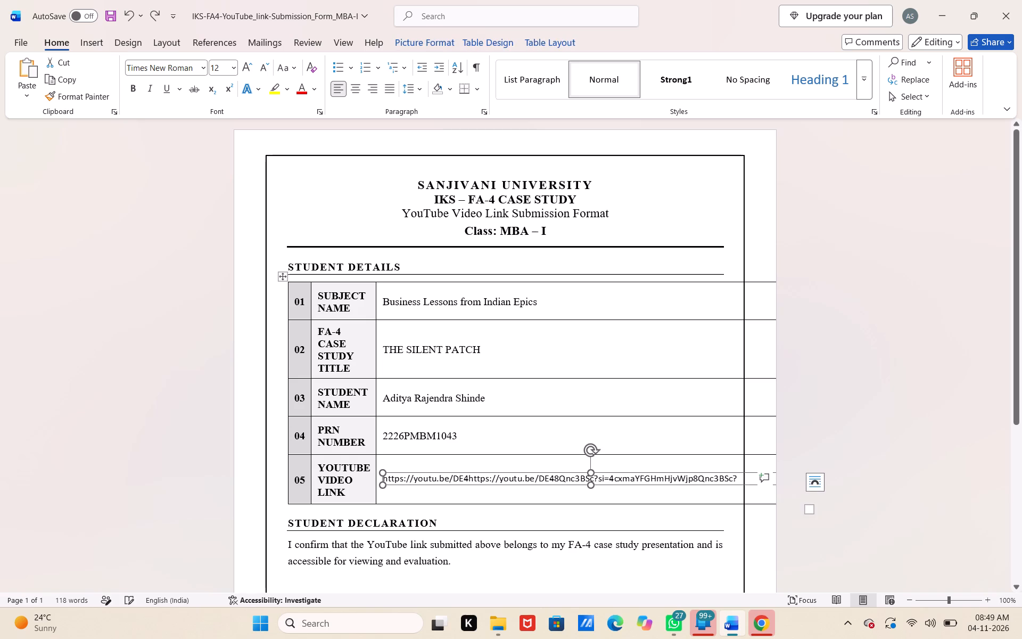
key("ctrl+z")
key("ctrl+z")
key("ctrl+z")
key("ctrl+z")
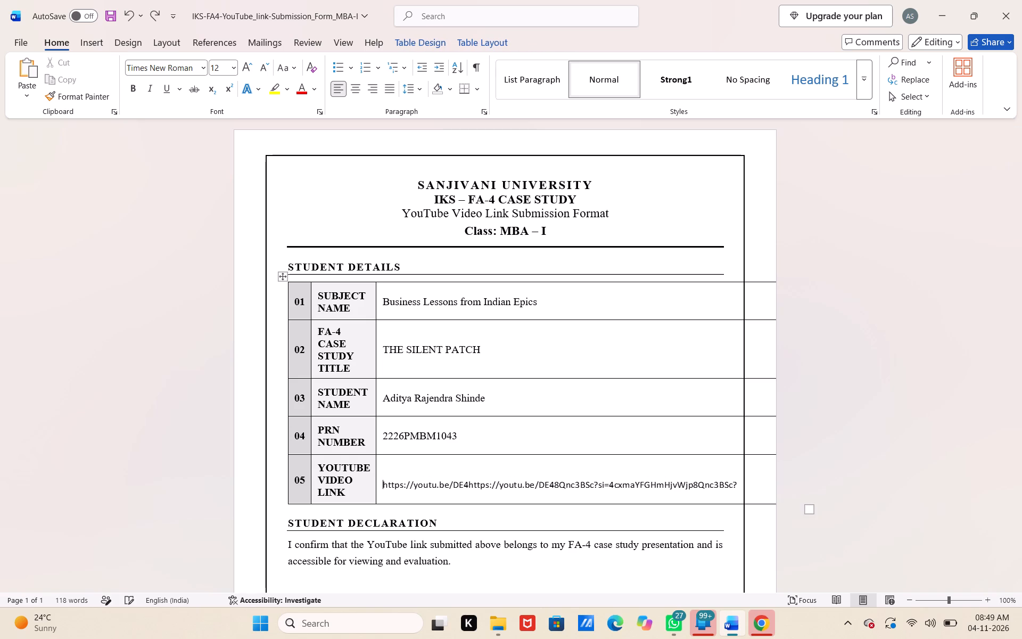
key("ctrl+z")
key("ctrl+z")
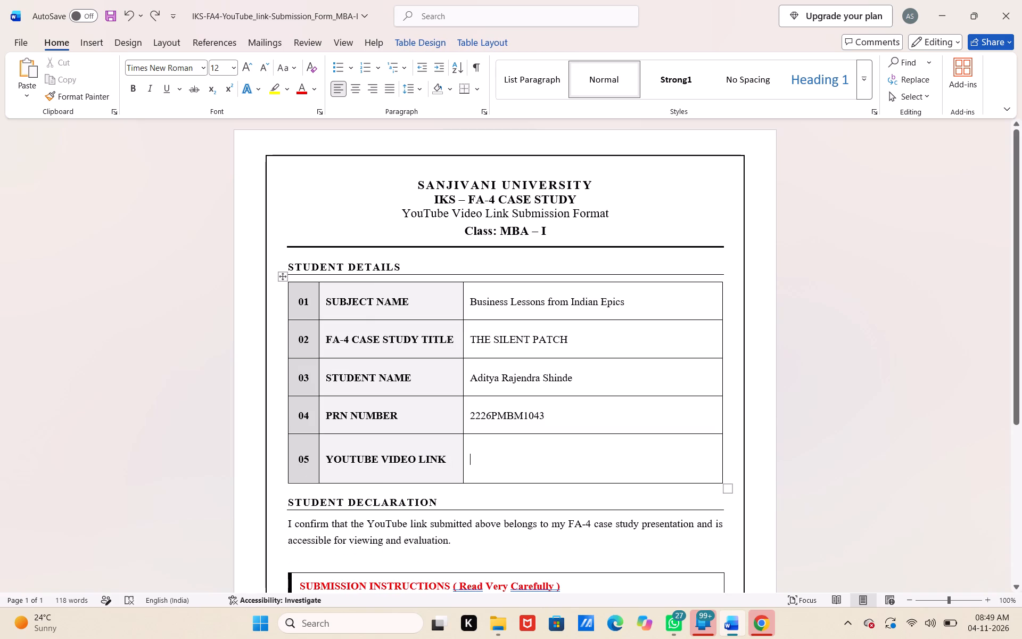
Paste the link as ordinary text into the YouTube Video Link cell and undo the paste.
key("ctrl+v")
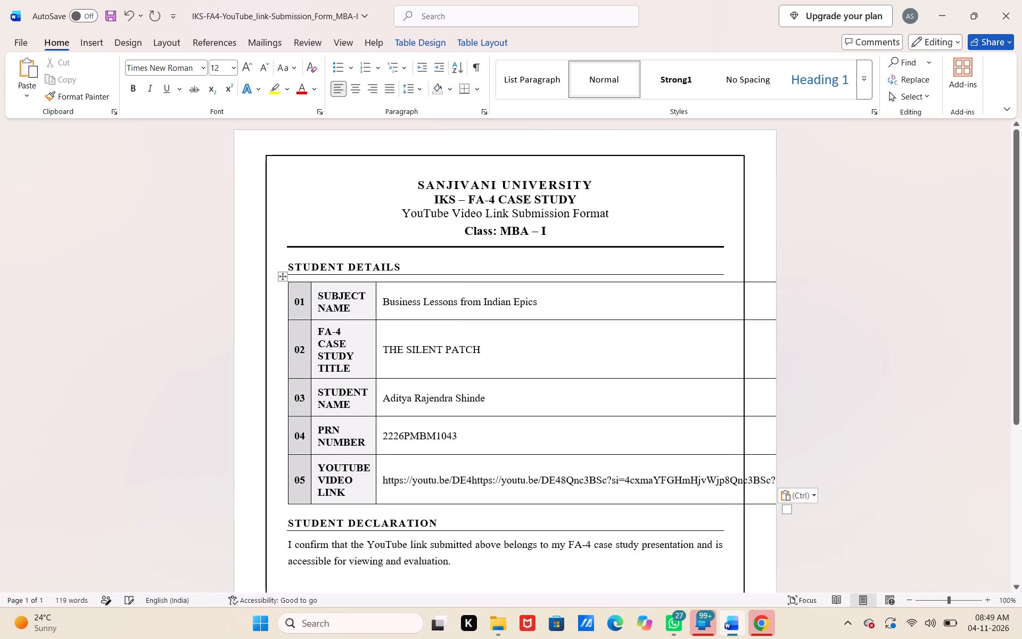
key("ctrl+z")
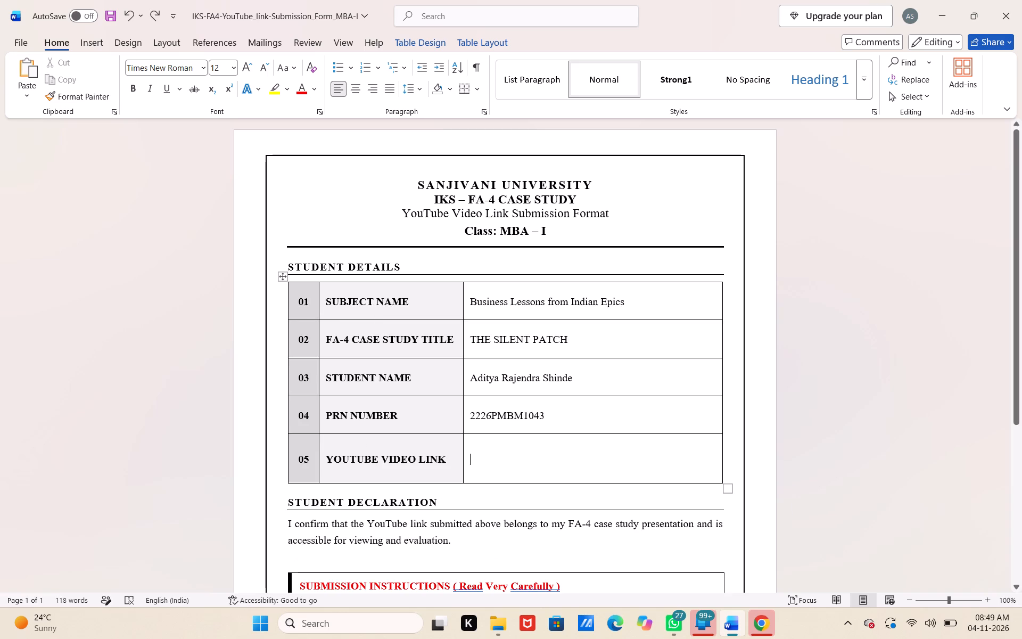
Use Paste Special to insert the link in the YouTube Video Link cell as a Microsoft Word Document Object.
left_click(25, 92)
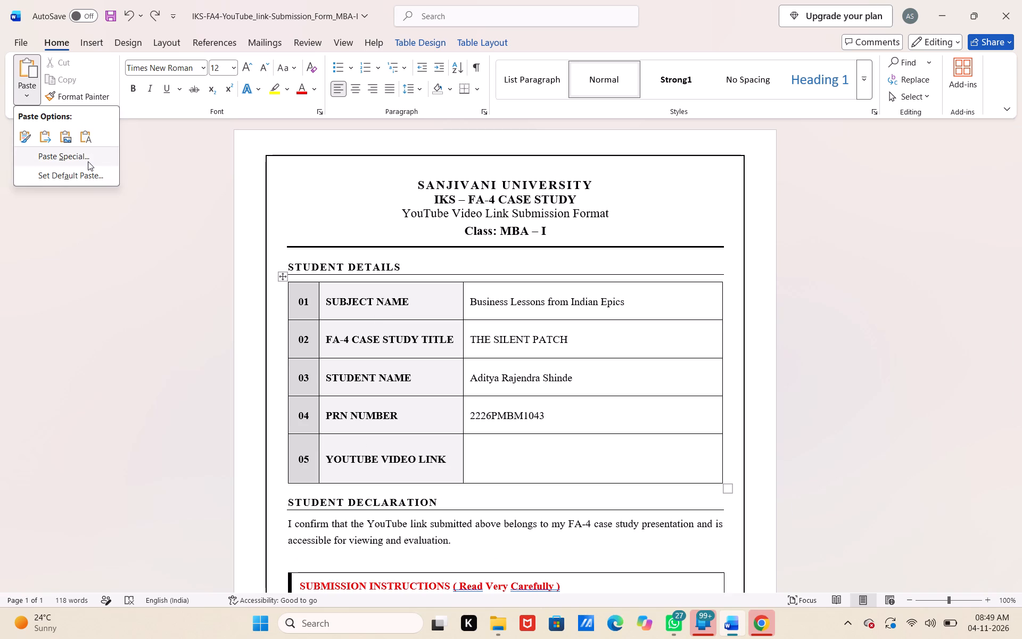
left_click(88, 159)
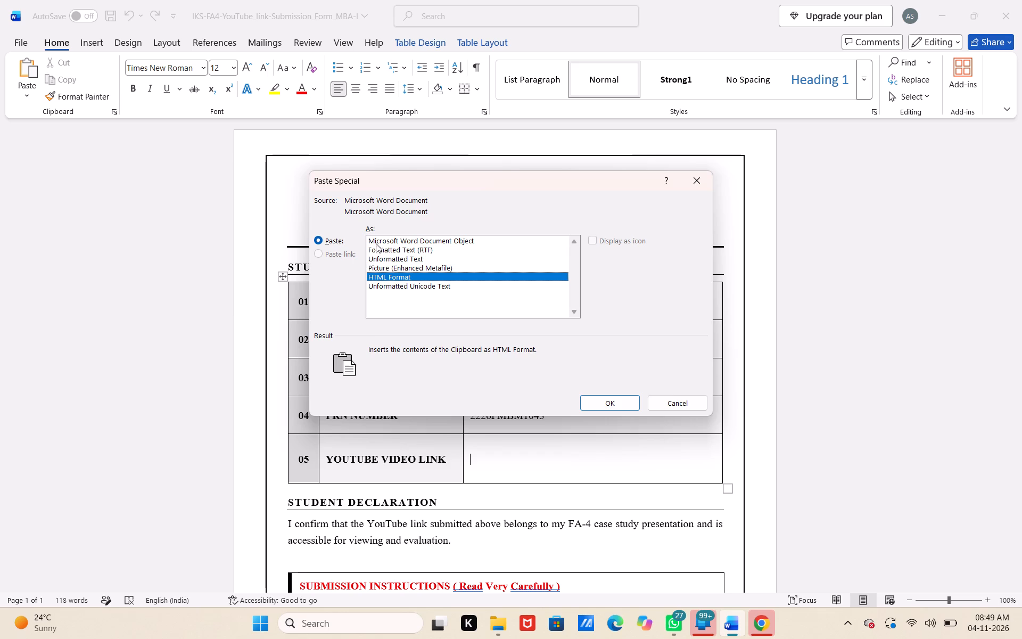
left_click(377, 273)
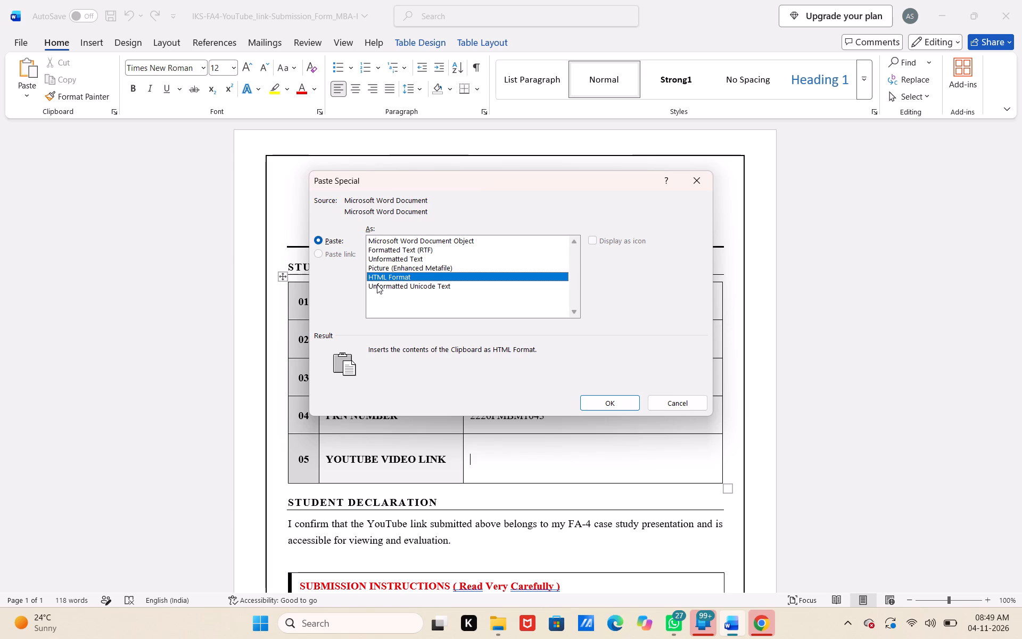
left_click(377, 284)
left_click(396, 253)
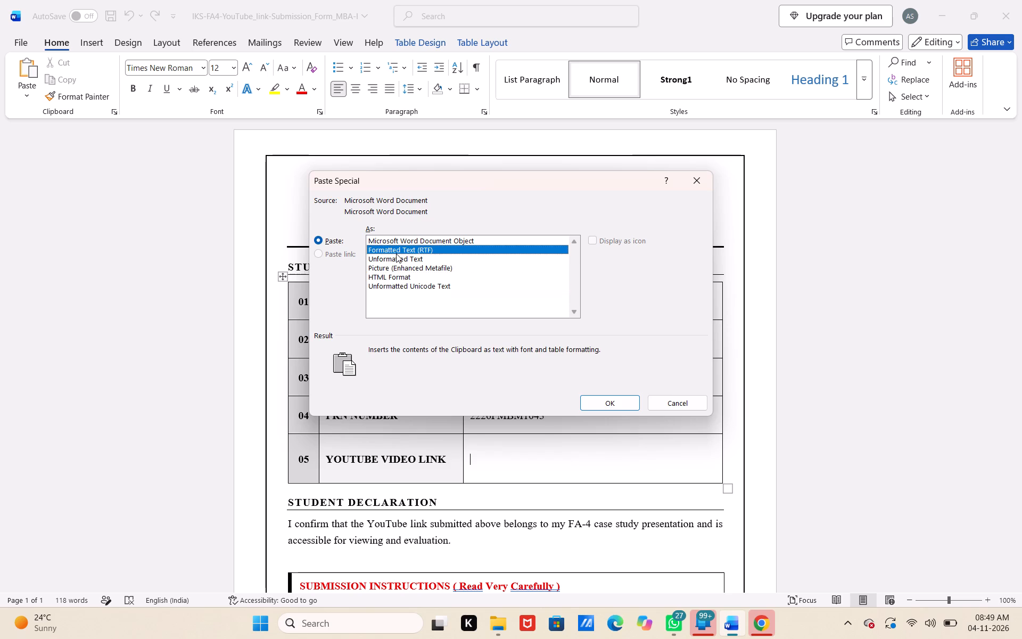
left_click(395, 263)
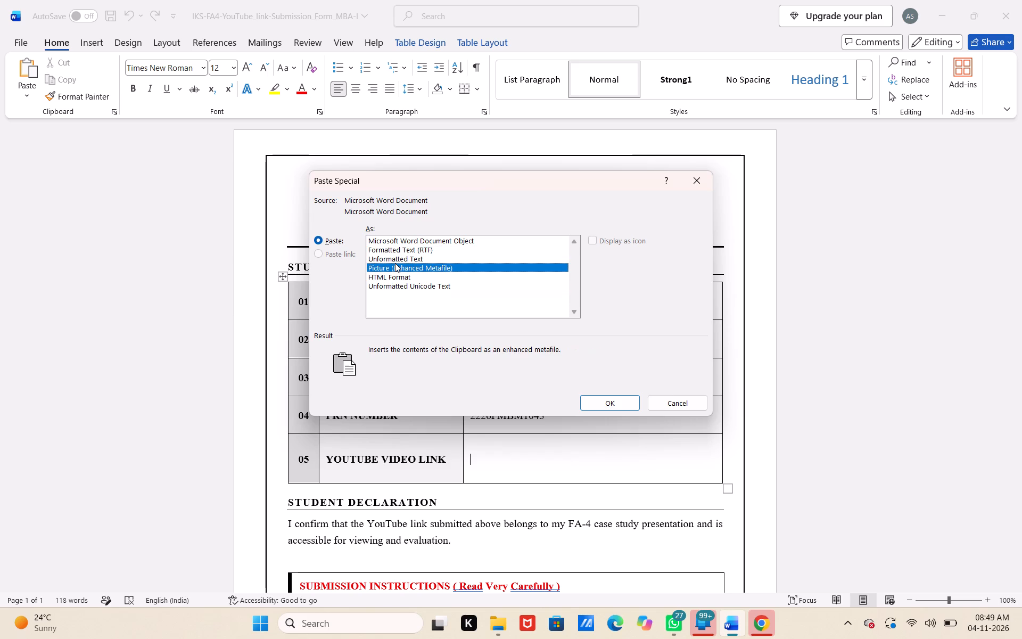
left_click(399, 249)
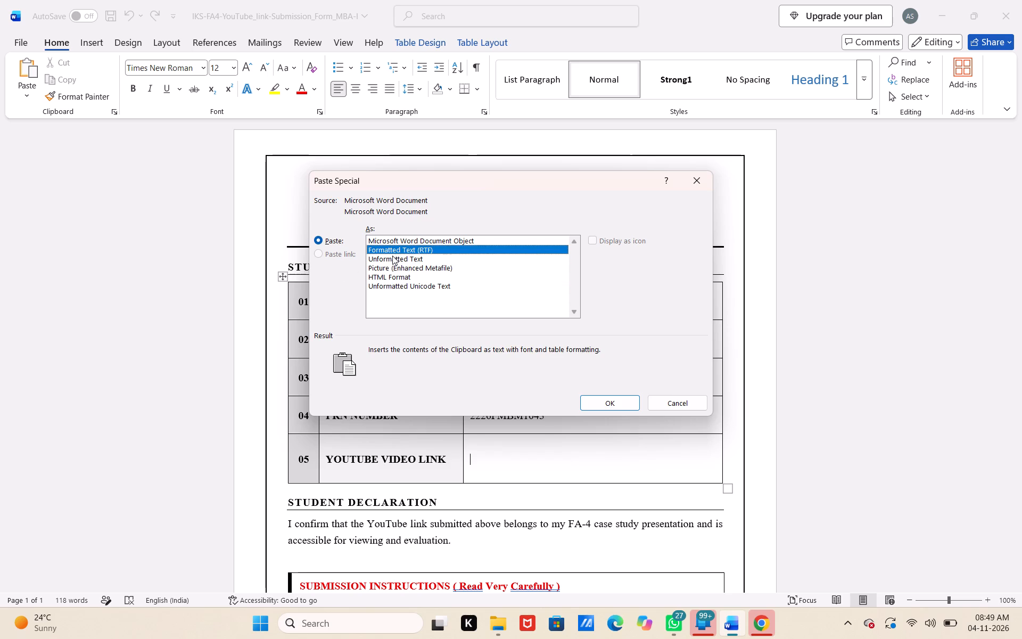
left_click(406, 241)
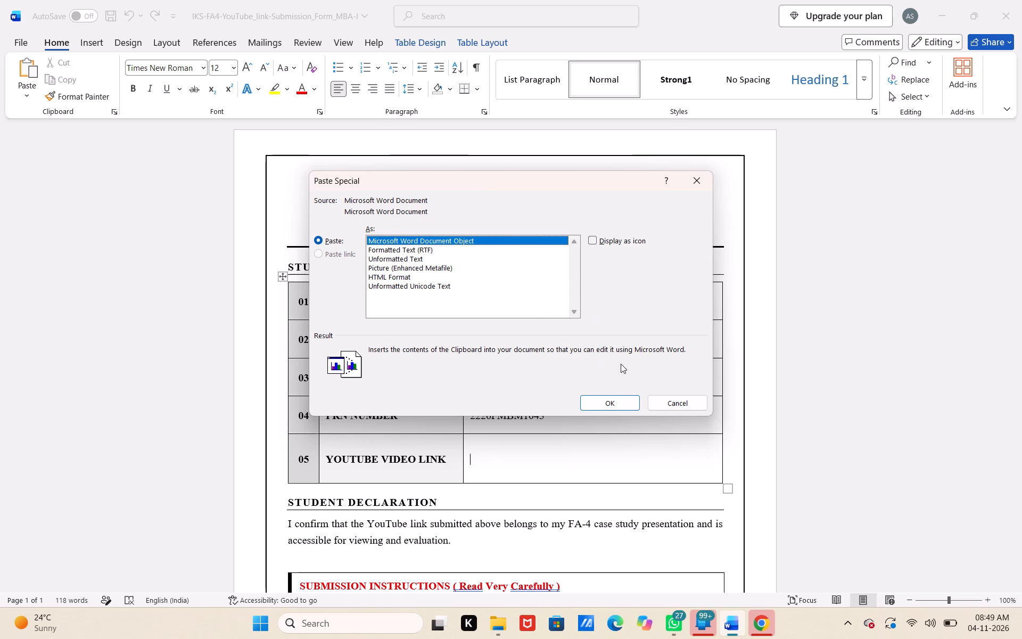
left_click(604, 399)
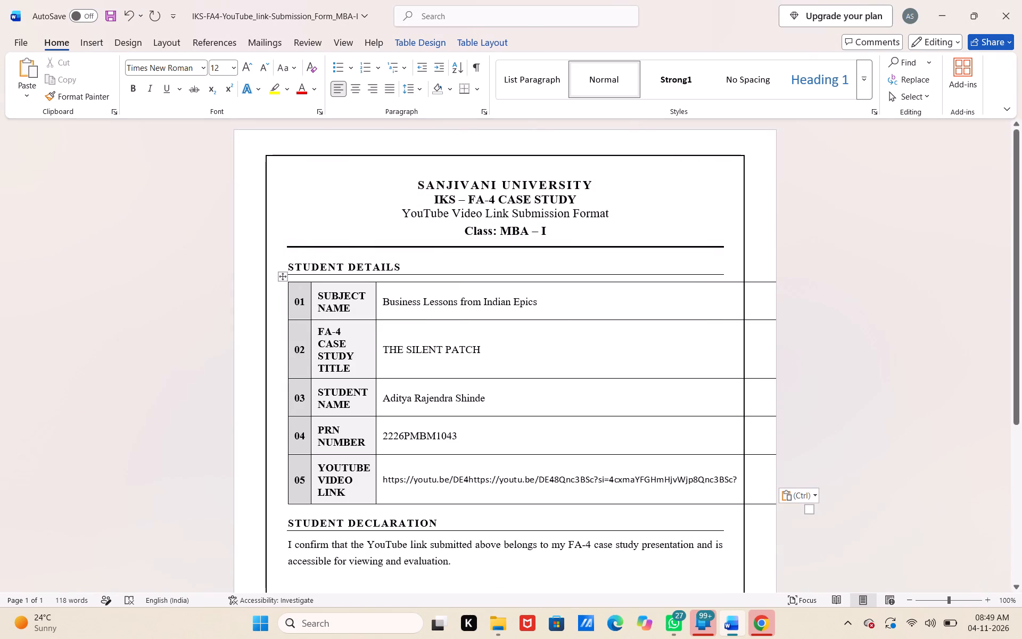
Delete the embedded link object from the YouTube Video Link cell.
key("Return")
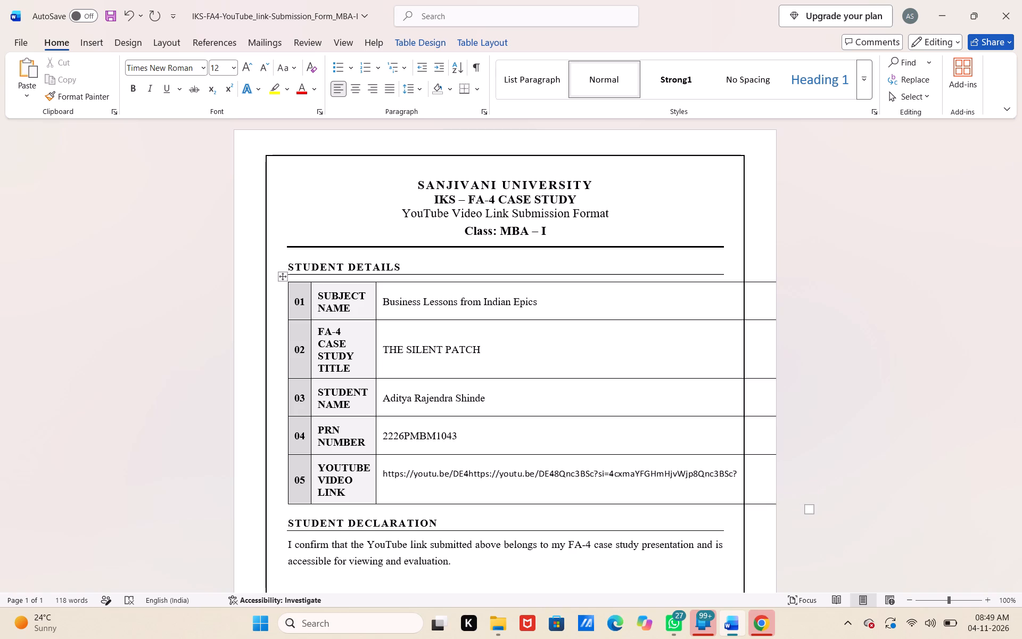
key("BackSpace")
key("space")
key("space")
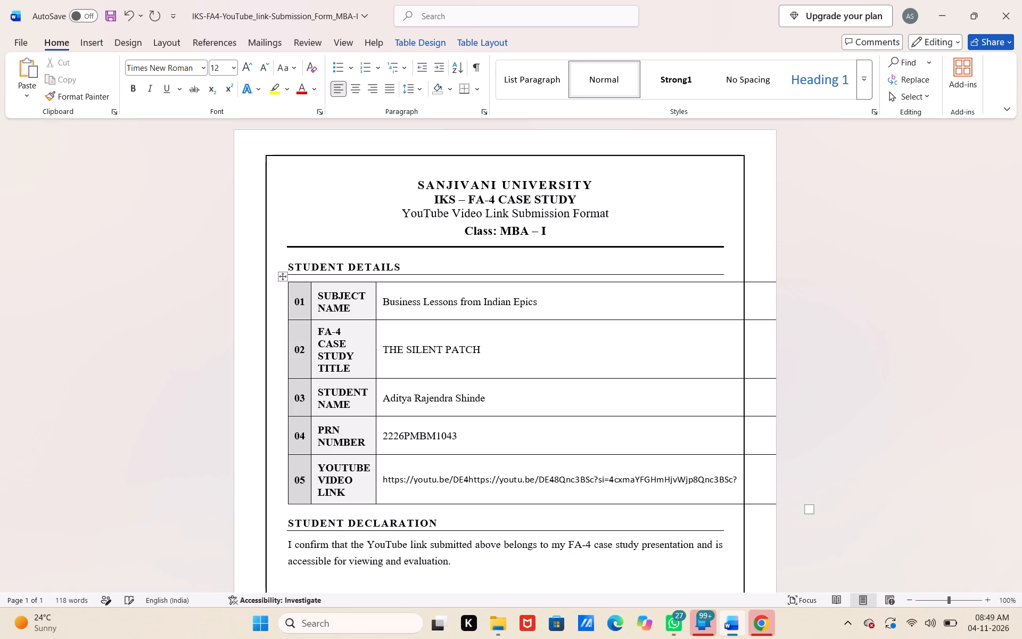
left_click(385, 481)
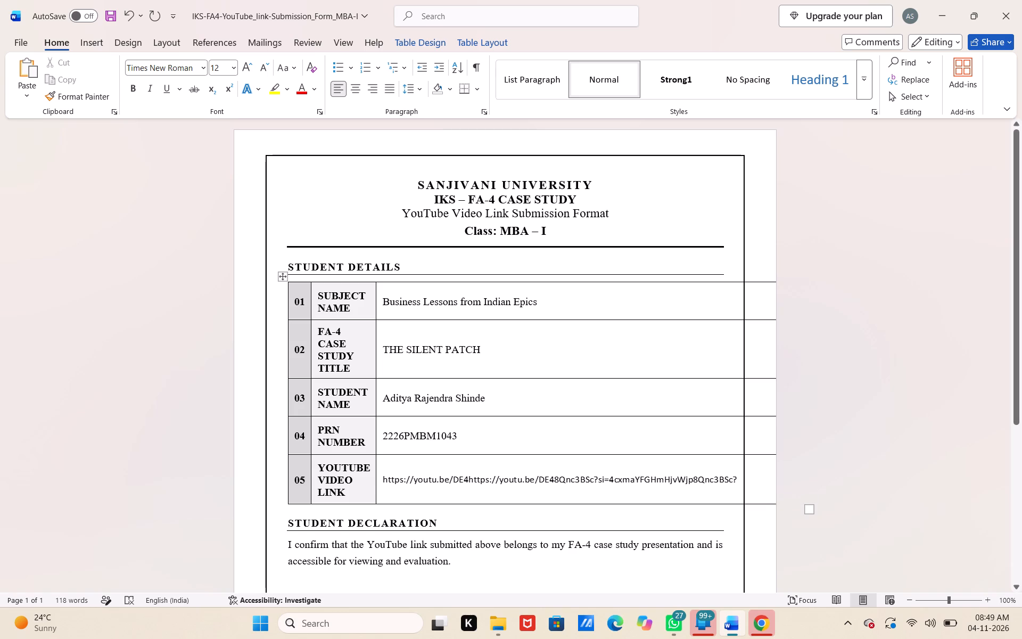
left_click(735, 480)
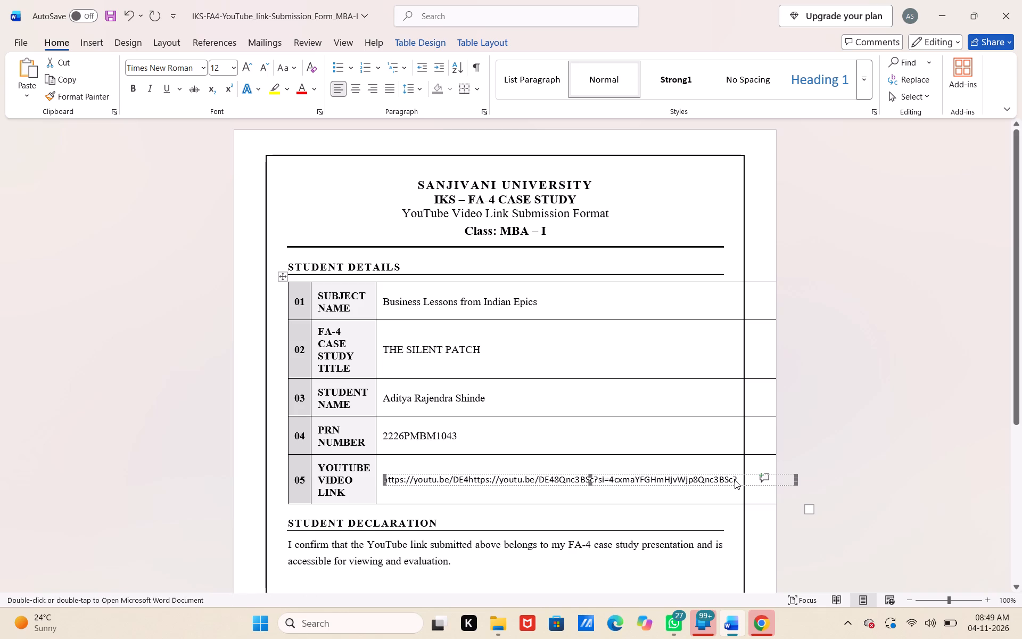
key("BackSpace")
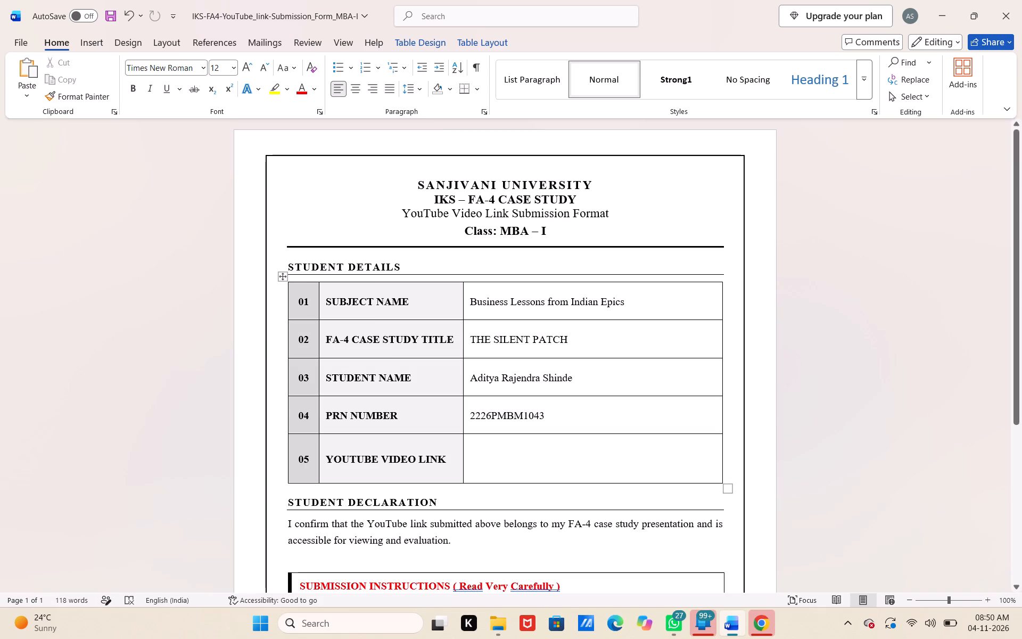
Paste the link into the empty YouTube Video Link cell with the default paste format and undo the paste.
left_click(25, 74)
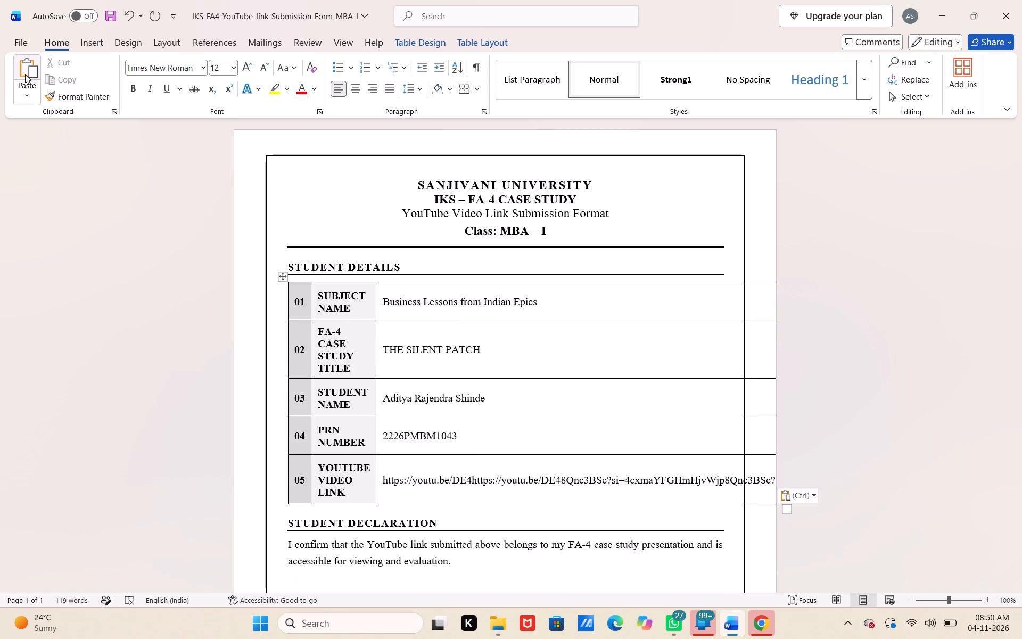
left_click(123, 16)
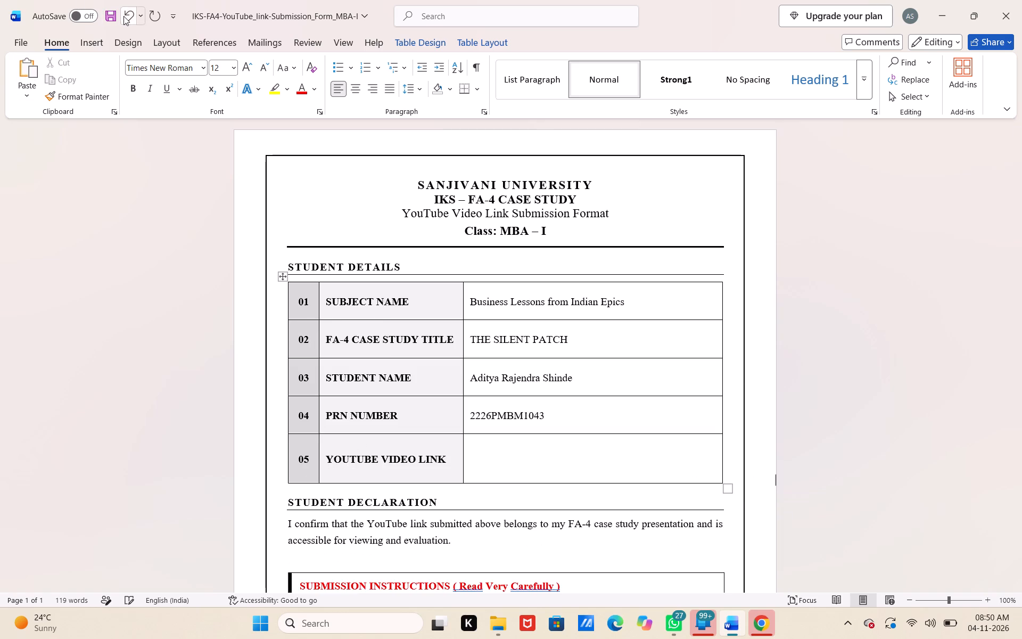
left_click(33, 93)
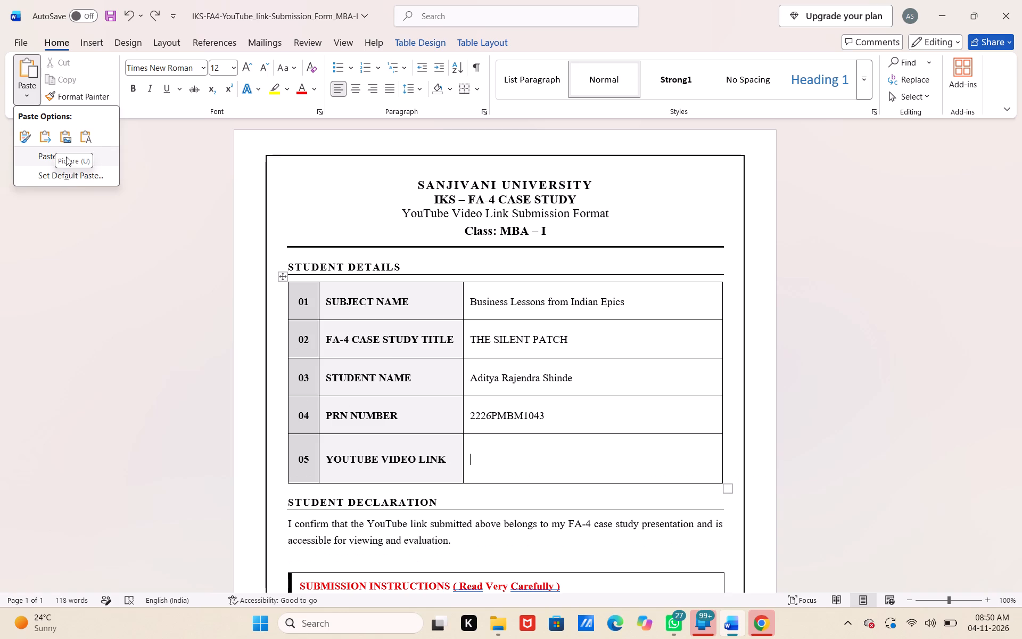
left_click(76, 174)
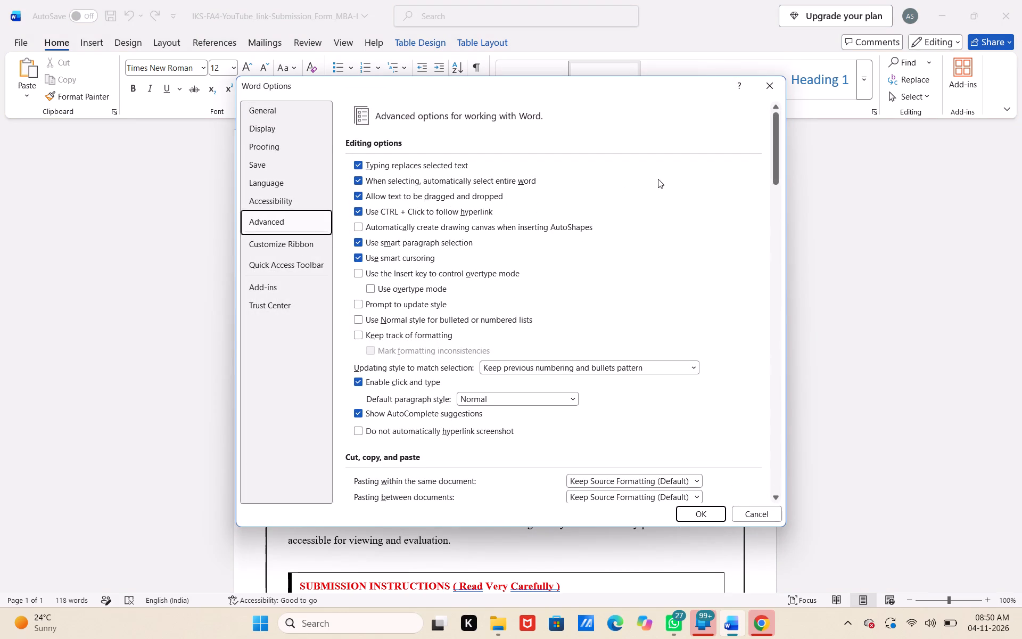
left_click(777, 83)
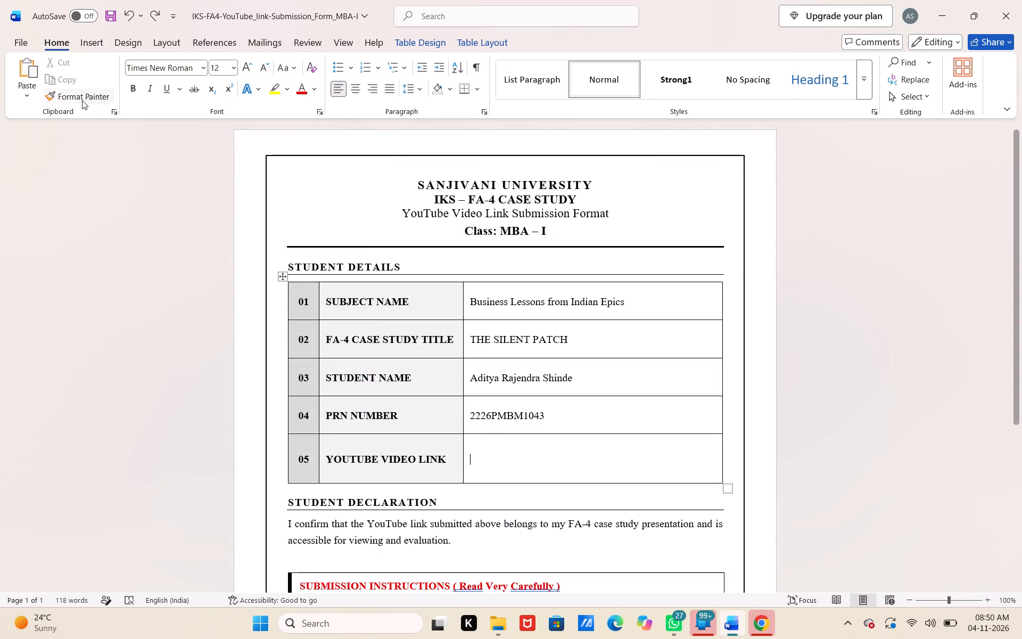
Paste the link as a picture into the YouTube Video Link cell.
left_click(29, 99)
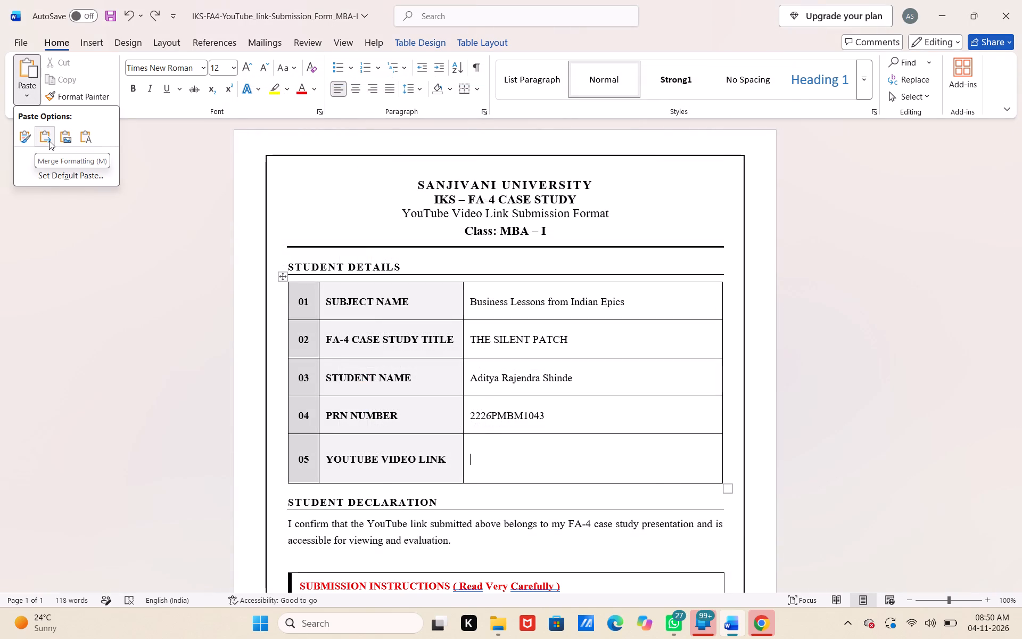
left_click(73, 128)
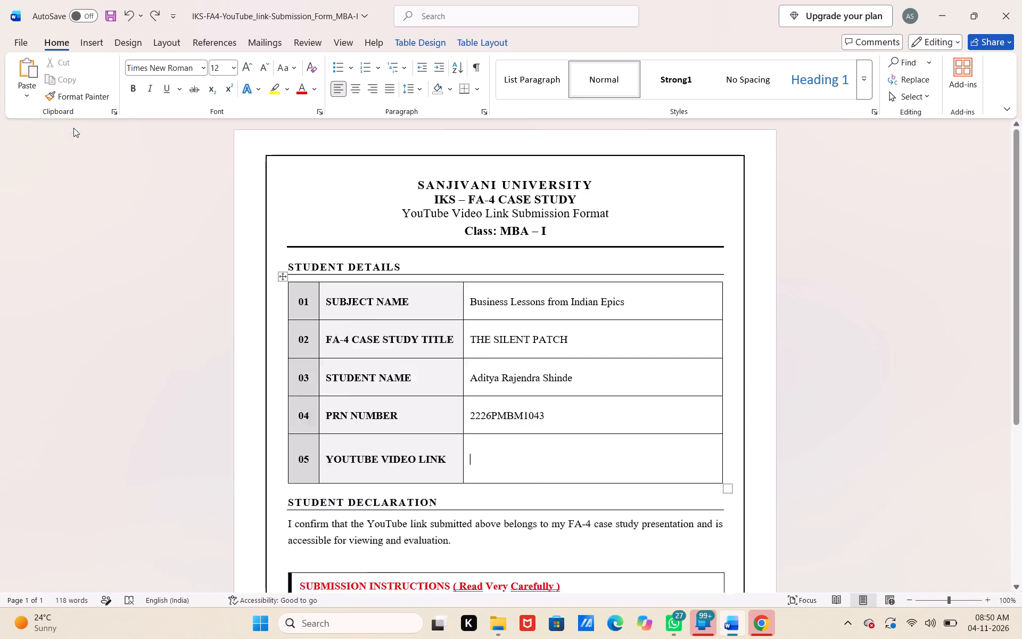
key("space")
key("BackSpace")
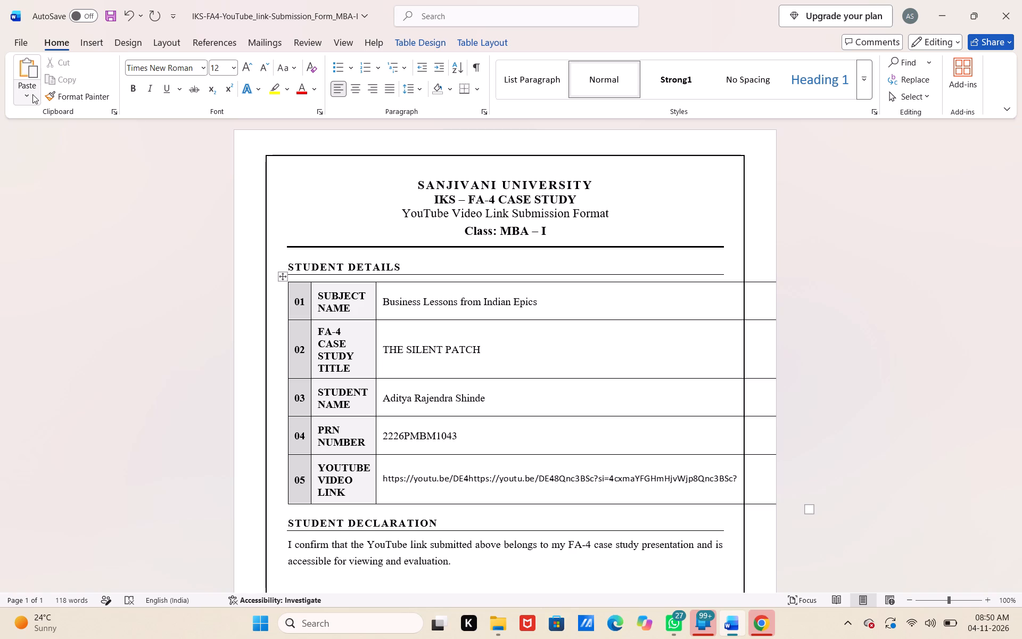
Paste the link again as text in the YouTube Video Link cell and turn it into an automatic hyperlink.
left_click(32, 94)
left_click(53, 133)
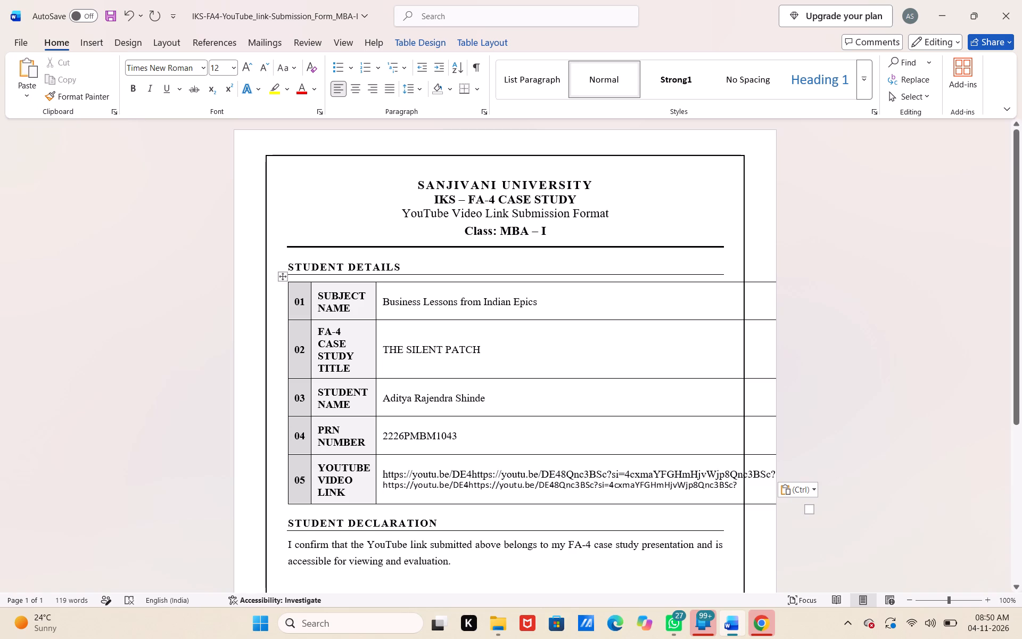
key("space")
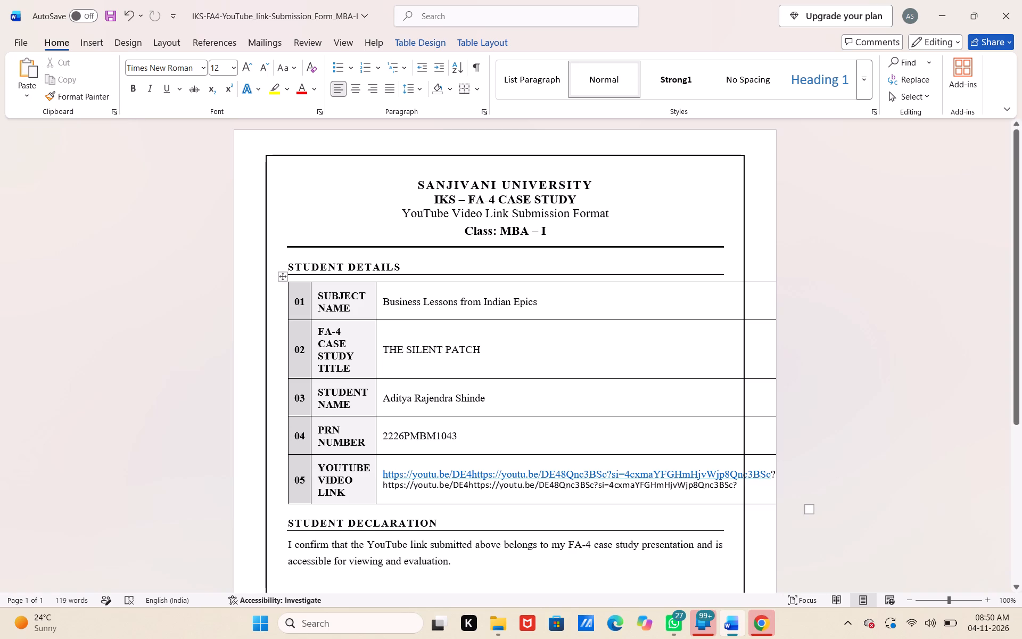
Delete the duplicate link picture below the hyperlink in the YouTube Video Link cell.
double_click(737, 488)
key("BackSpace")
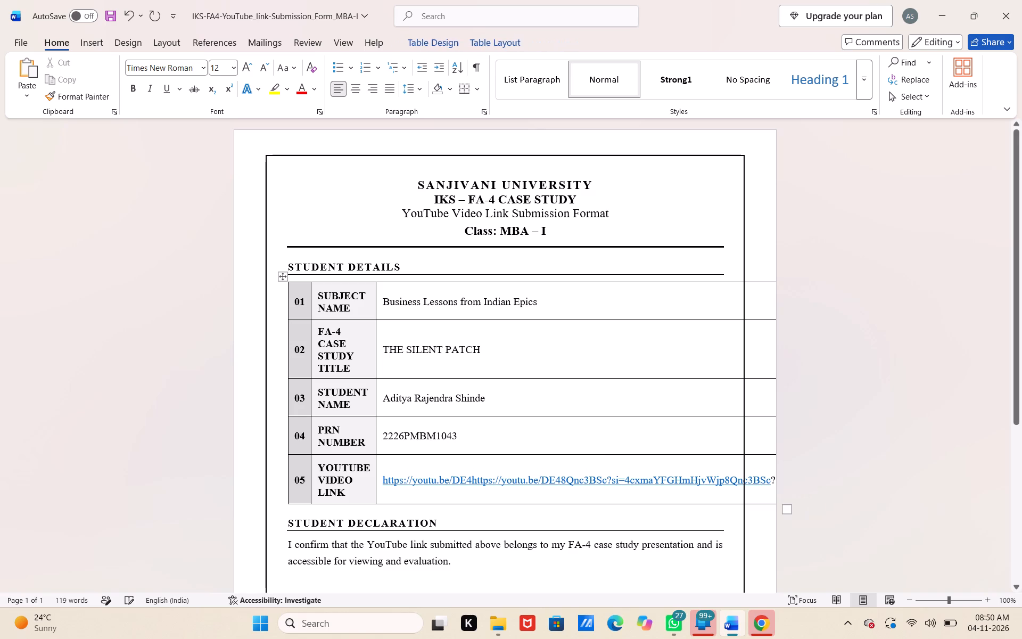
Reduce the font size of the whole YouTube link to 8 so it fits on one line in its cell.
left_click(761, 487)
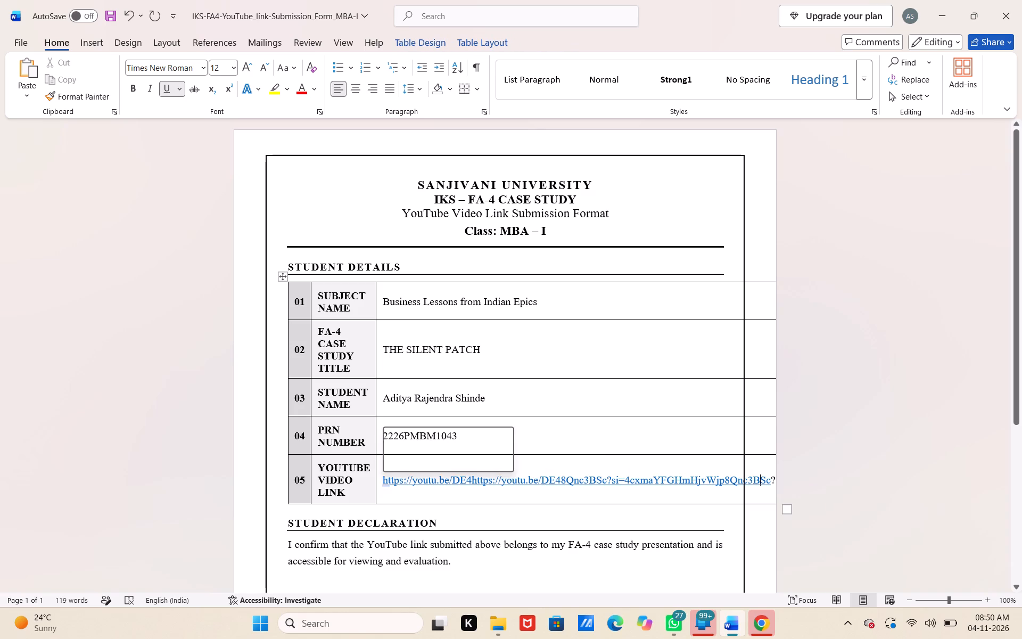
left_click_drag(384, 478, 409, 474)
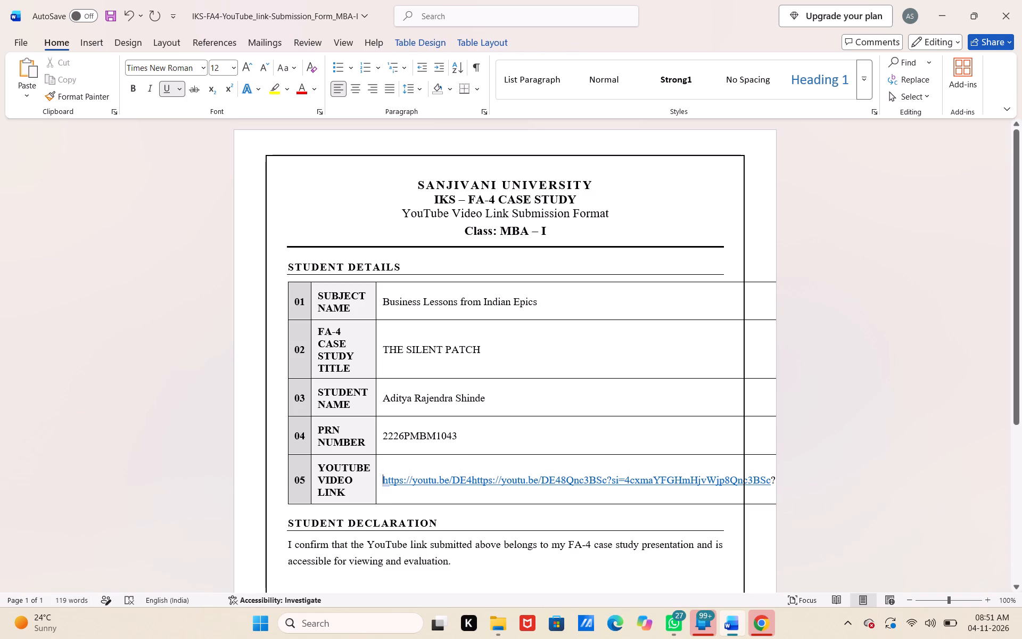
left_click_drag(409, 474, 856, 464)
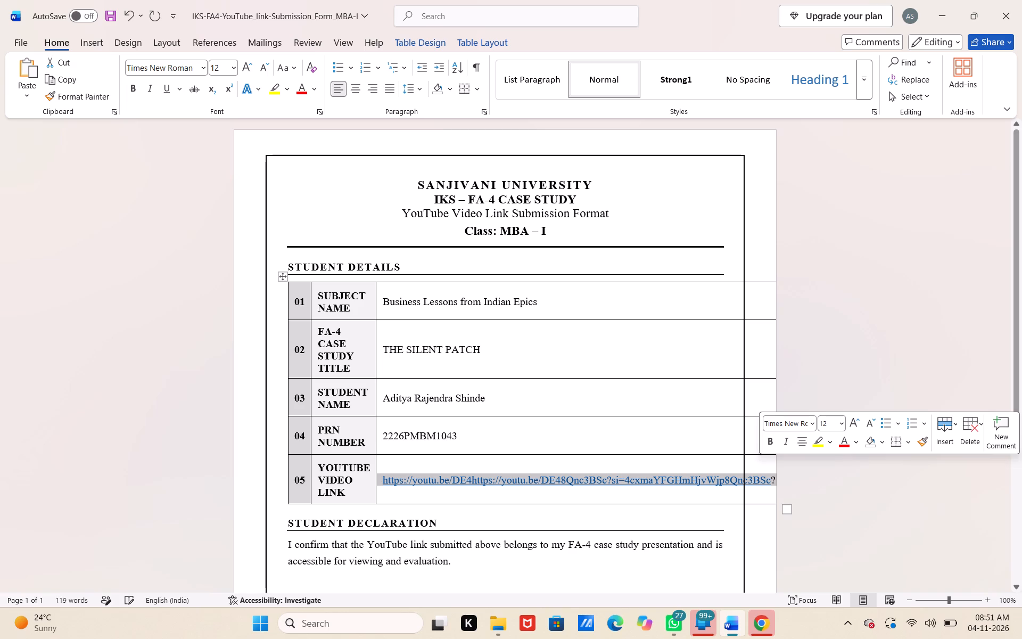
triple_click(260, 75)
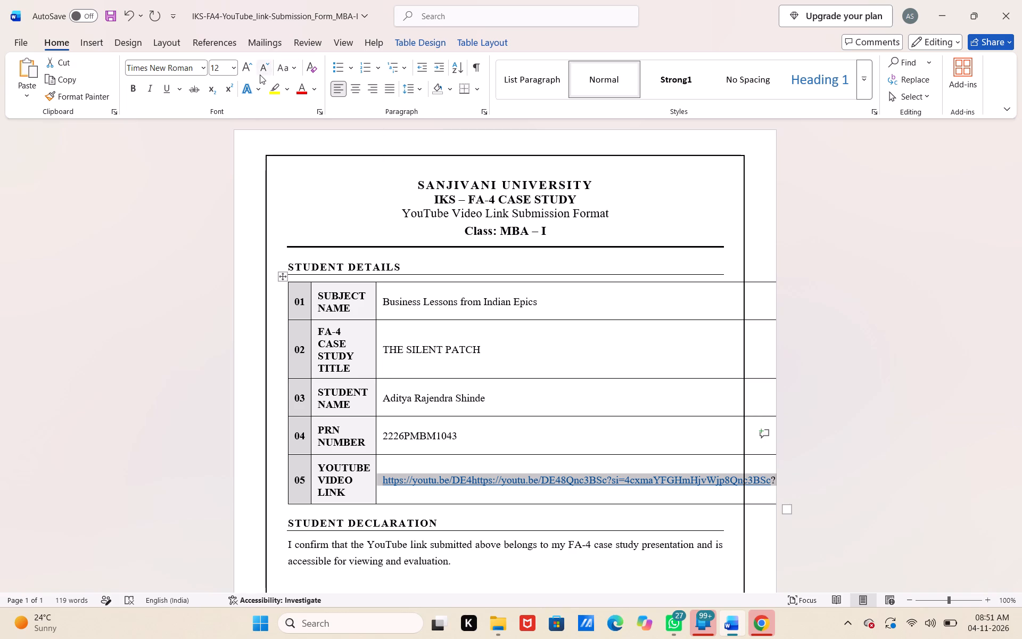
left_click(260, 75)
left_click(260, 75)
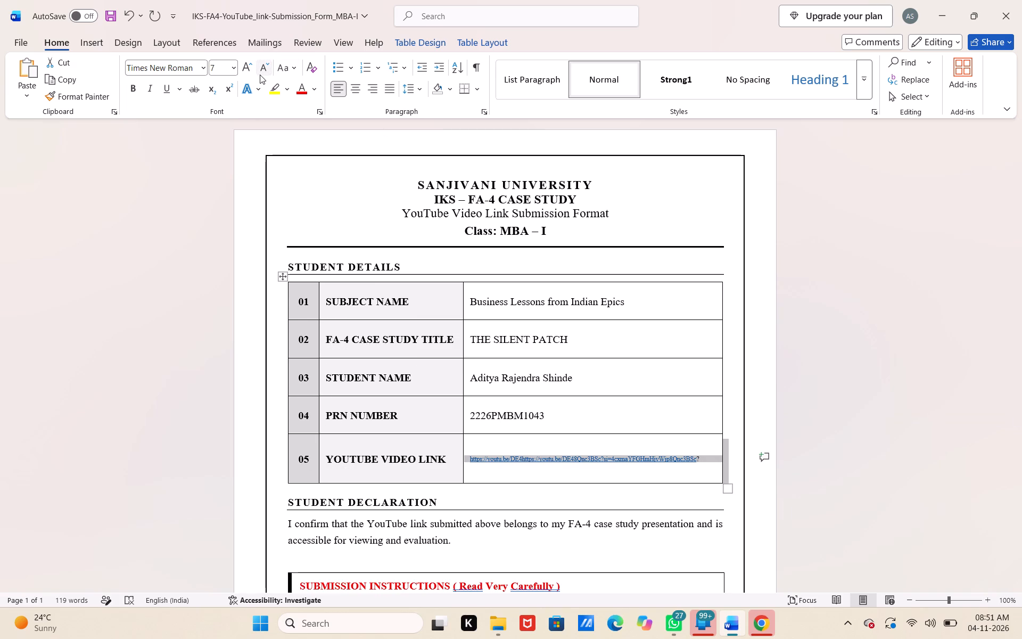
left_click(260, 75)
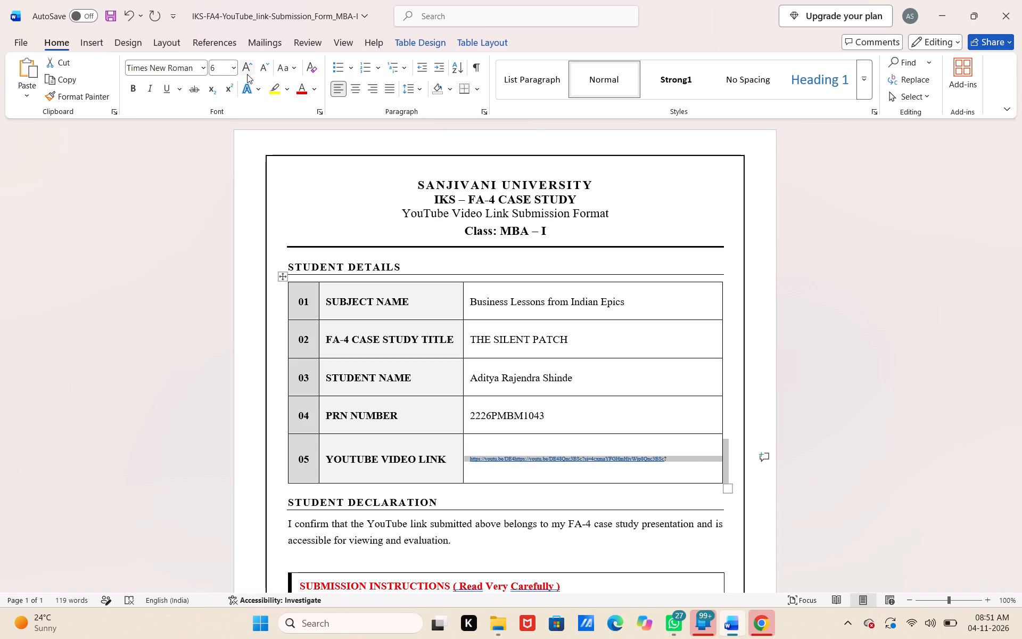
left_click(247, 73)
left_click(247, 73)
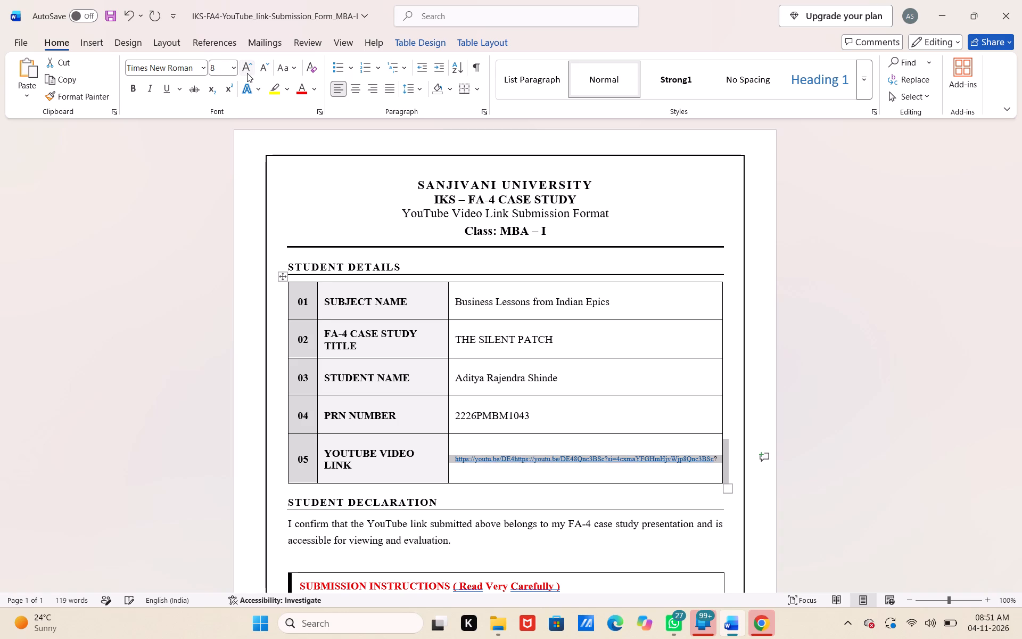
left_click(169, 246)
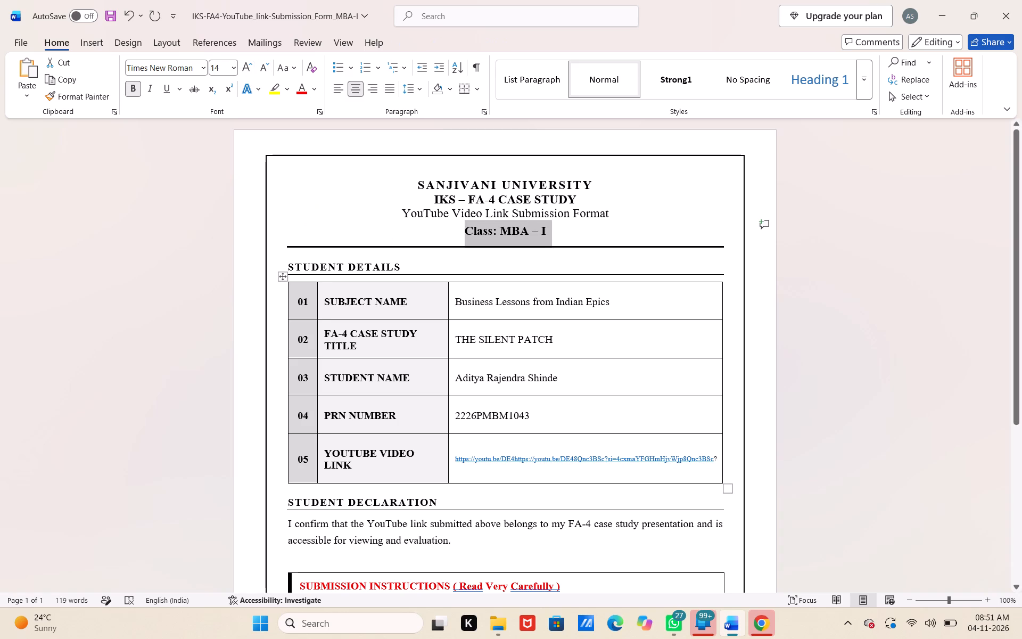
left_click(844, 344)
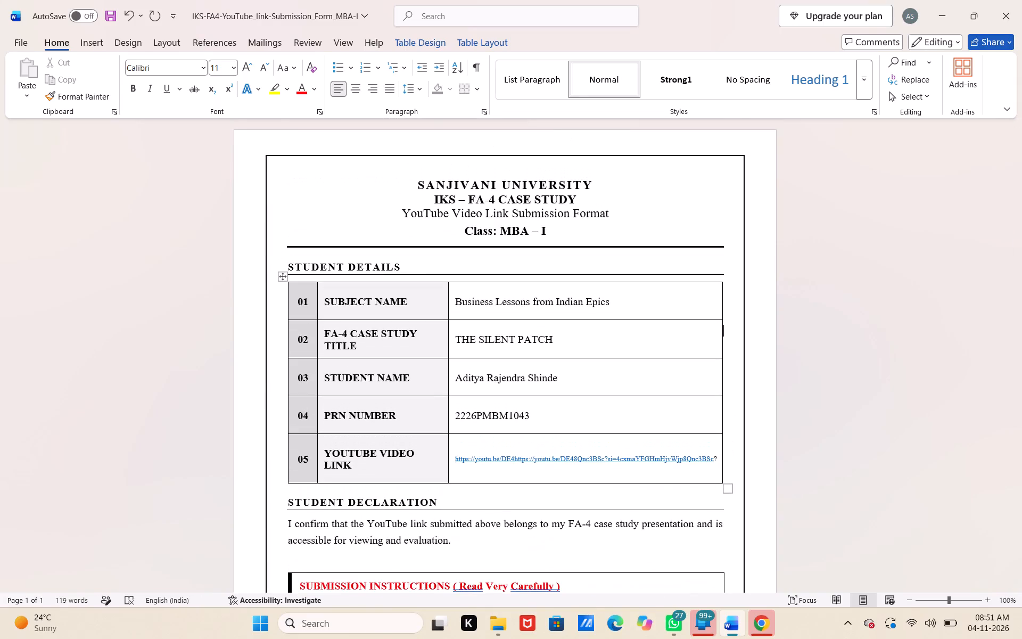
Save a PDF copy of the form in the IKS folder on drive C:, keeping the file name IKS-FA4-YouTube_link-Submission_Form_MBA-I.
left_click(18, 34)
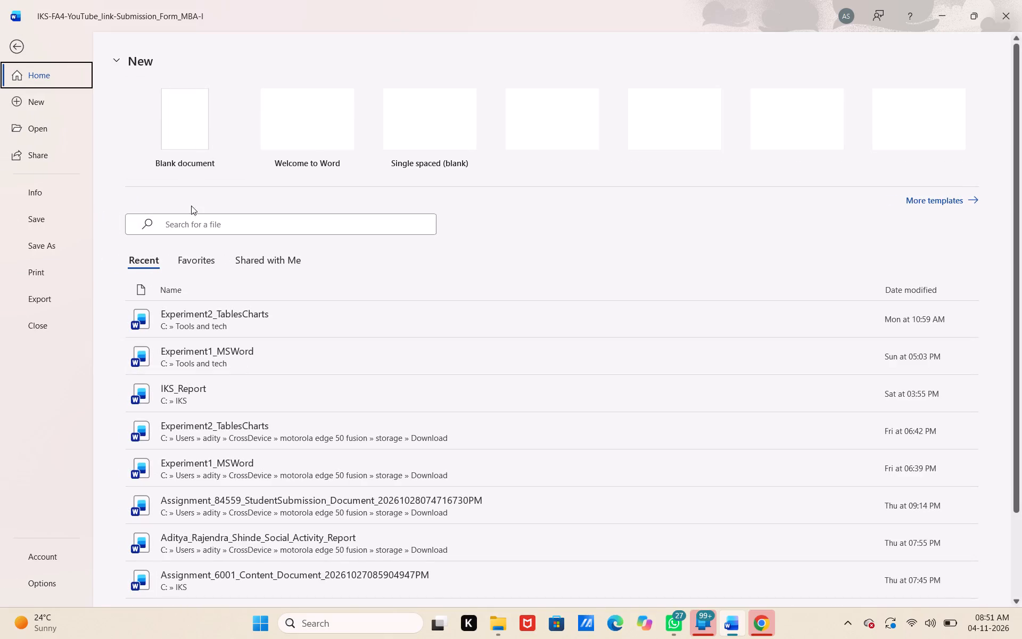
left_click(49, 249)
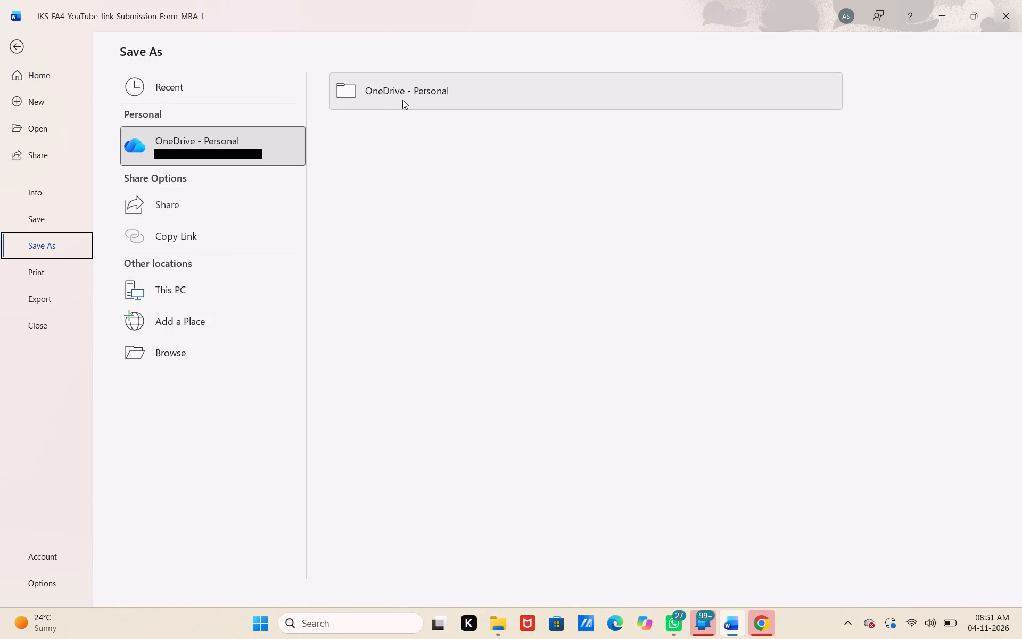
left_click(402, 100)
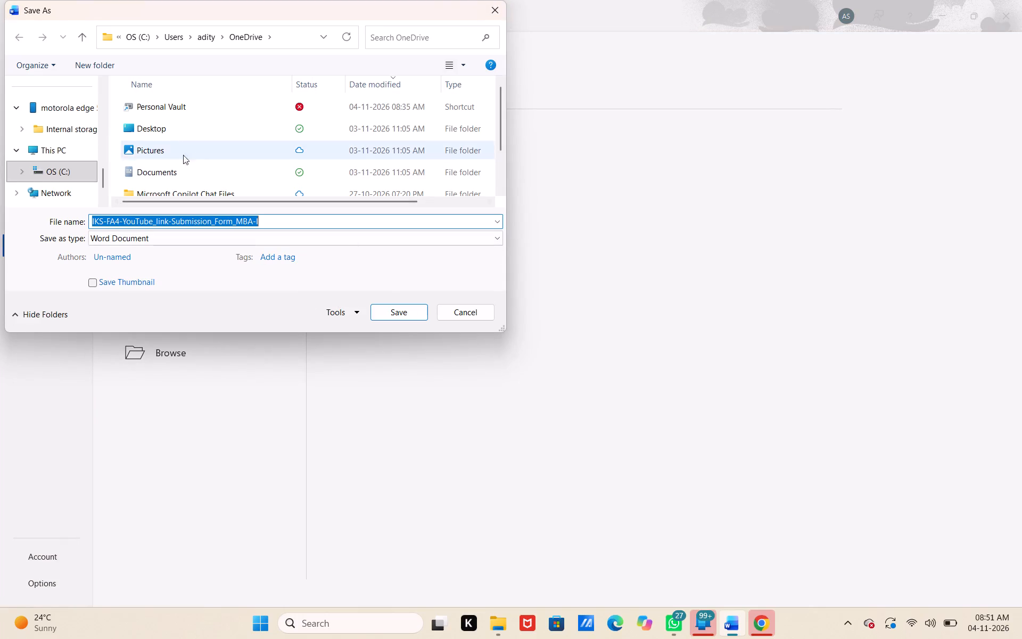
scroll(52, 179, "down", 1)
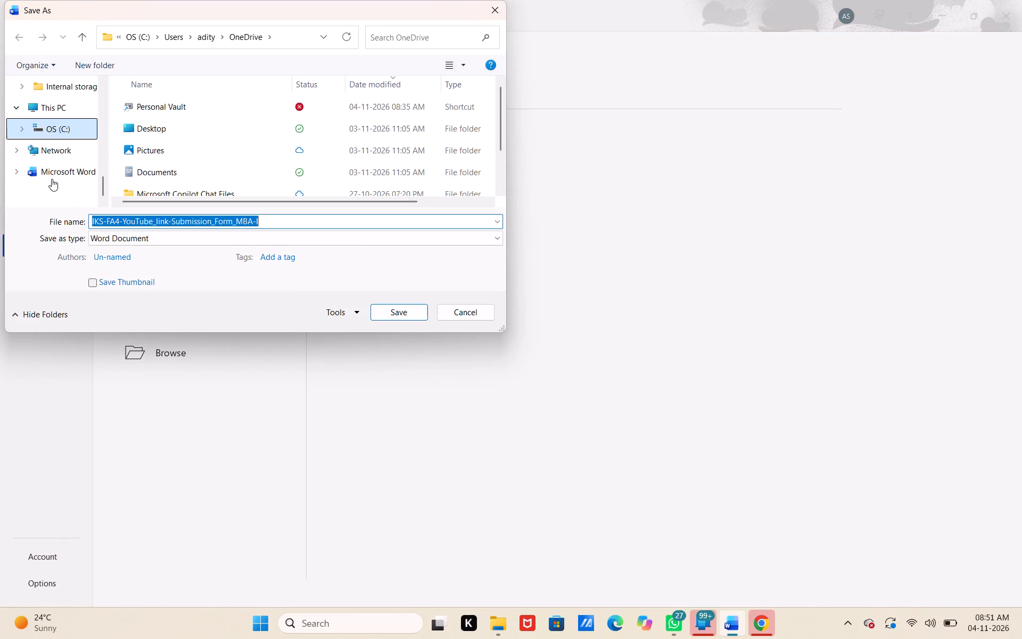
scroll(52, 179, "down", 1)
scroll(187, 175, "down", 1)
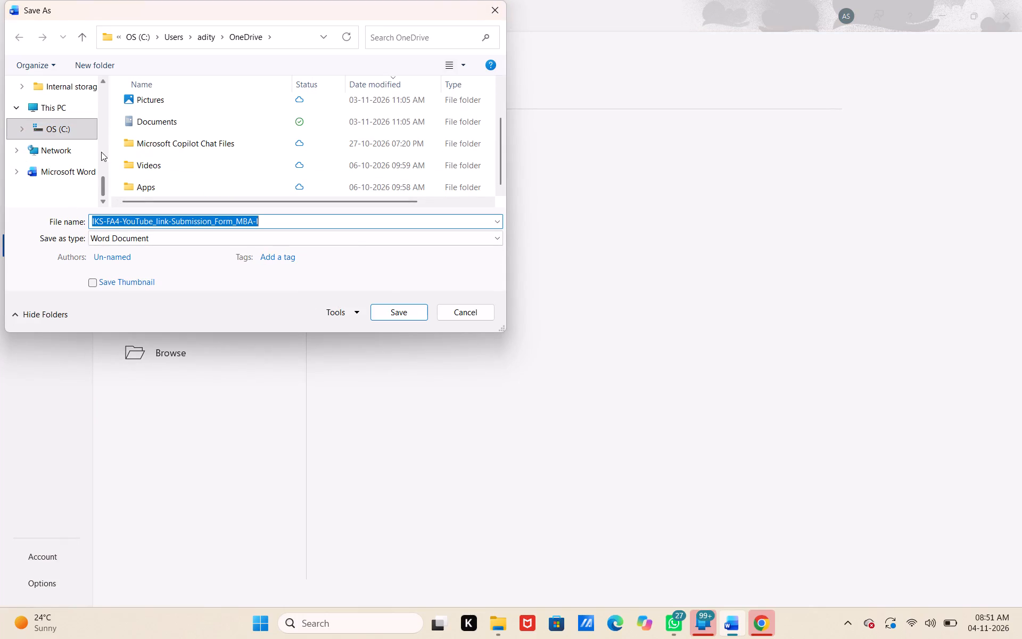
right_click(98, 151)
left_click(55, 133)
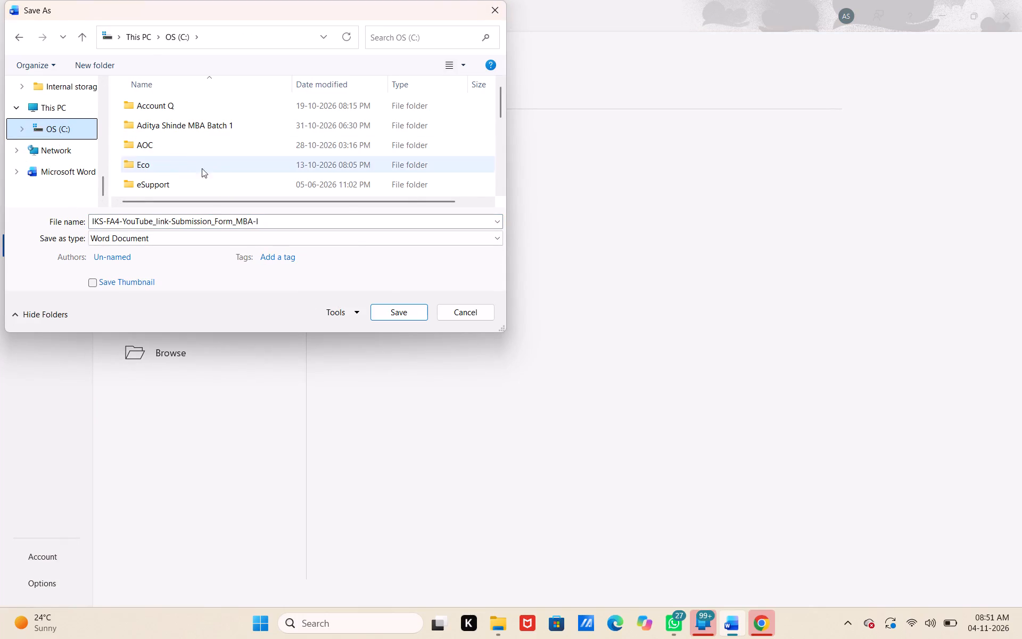
scroll(190, 153, "down", 1)
scroll(190, 153, "up", 1)
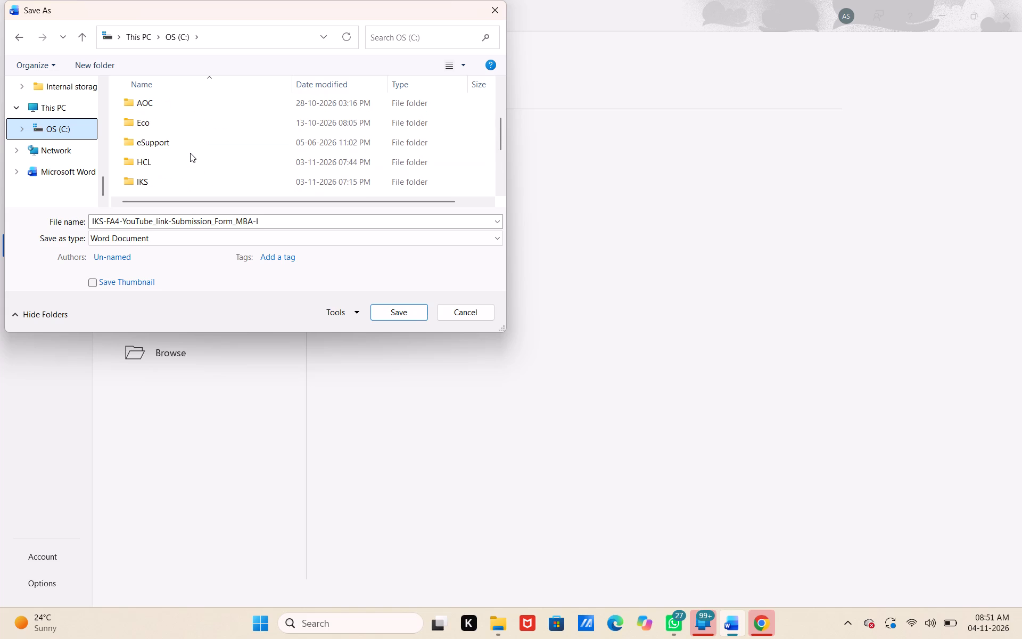
scroll(190, 153, "up", 4)
scroll(192, 148, "down", 1)
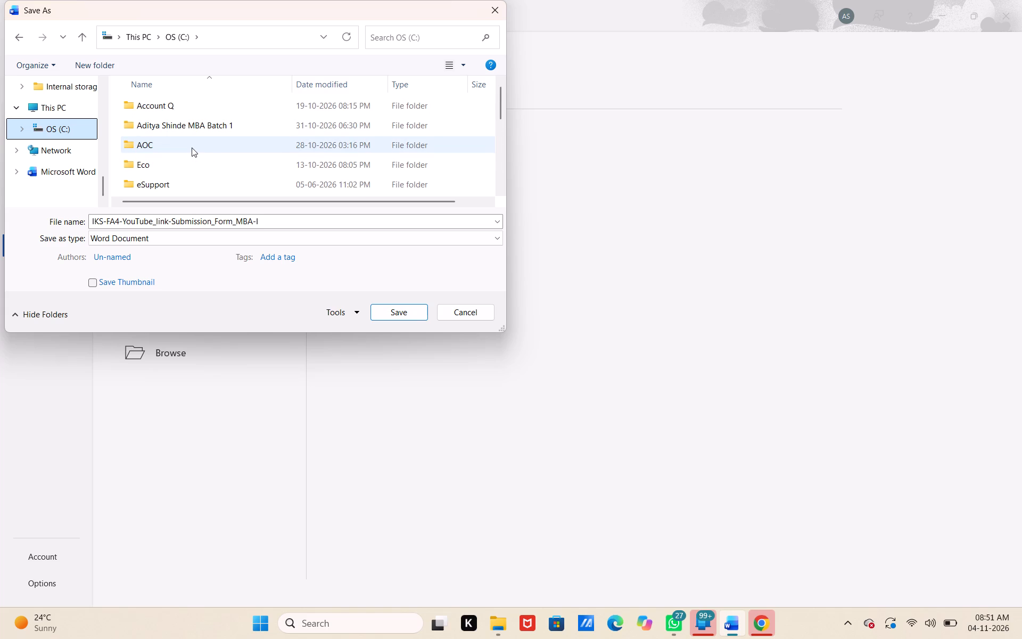
scroll(192, 148, "down", 2)
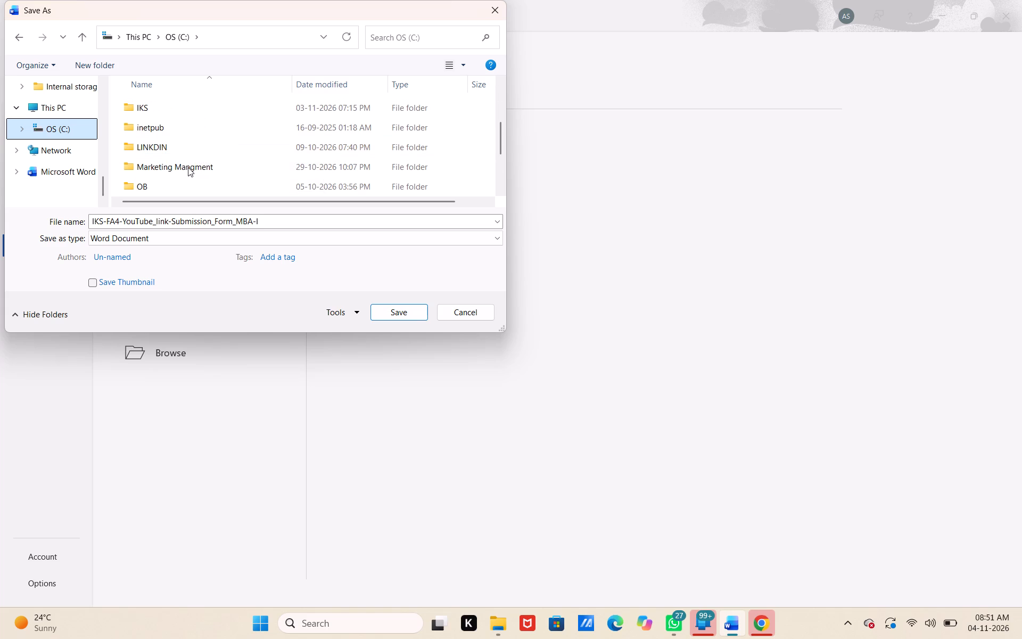
scroll(188, 167, "down", 1)
scroll(189, 138, "up", 1)
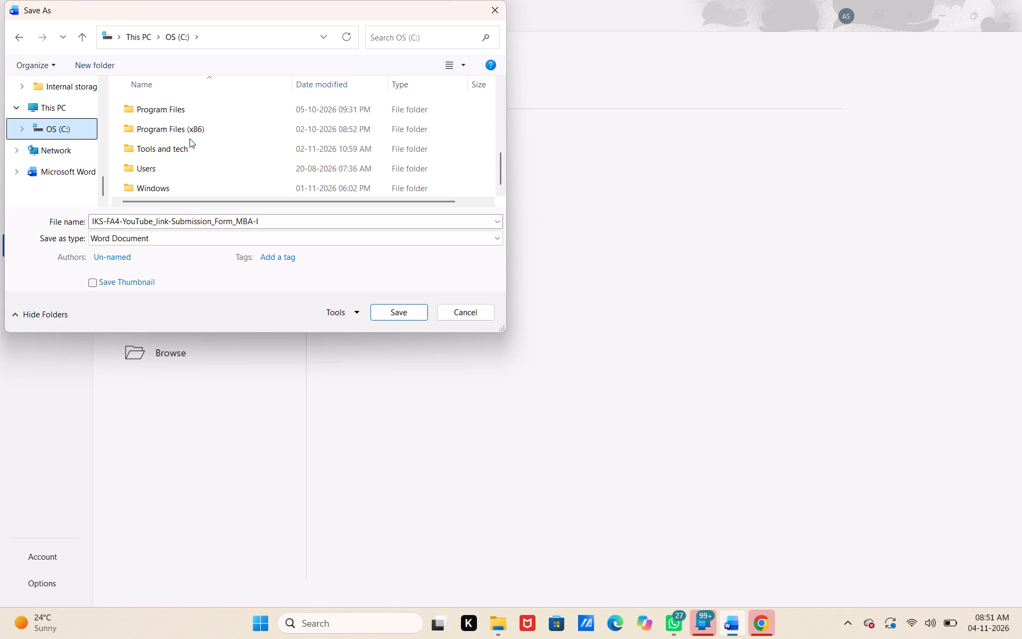
scroll(189, 138, "up", 1)
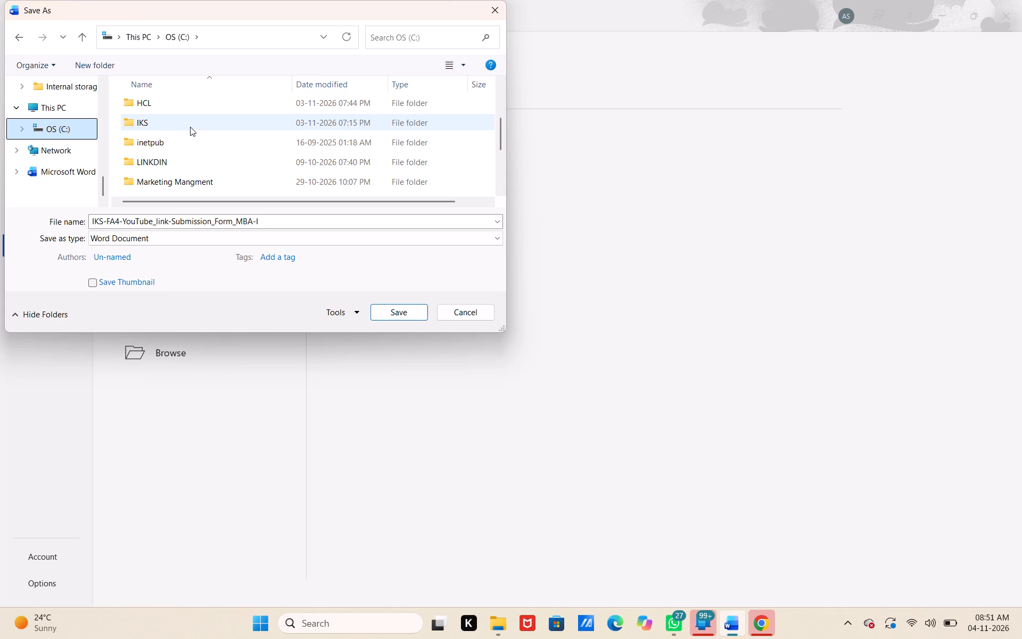
left_click(190, 127)
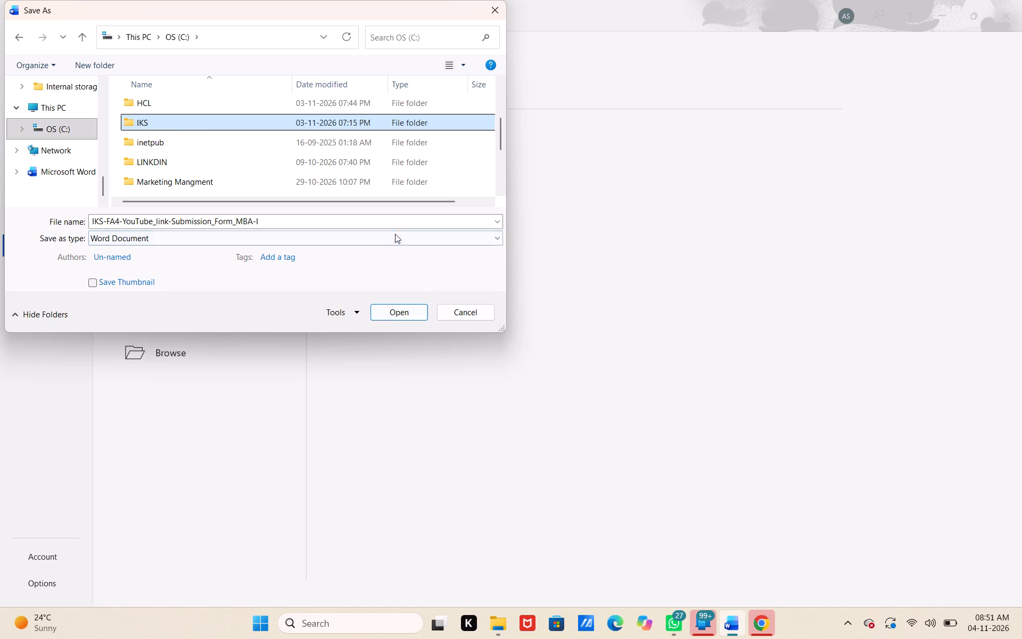
left_click(395, 234)
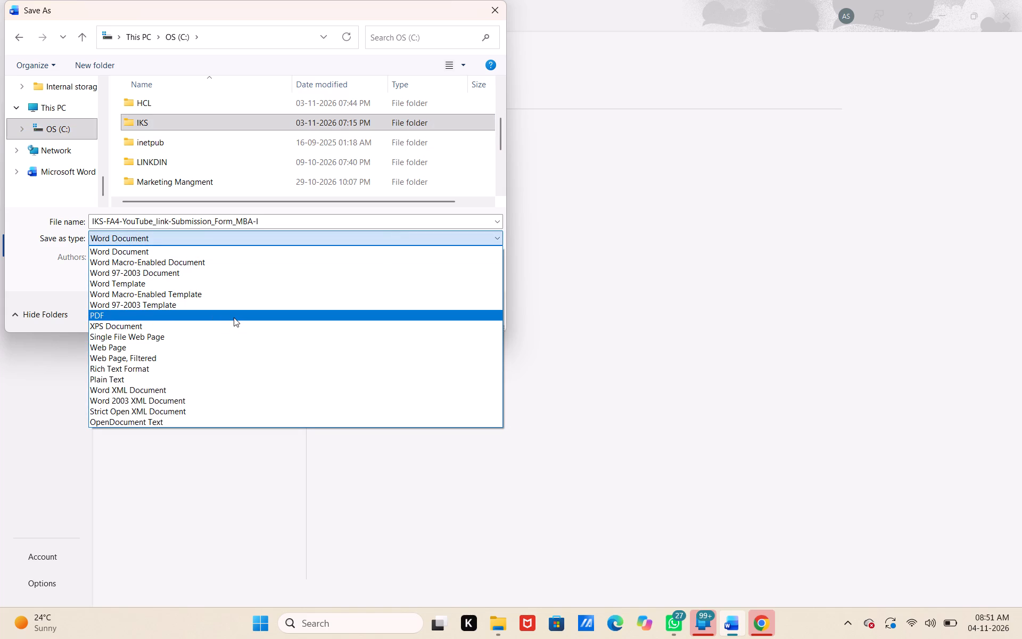
left_click(234, 317)
left_click(390, 350)
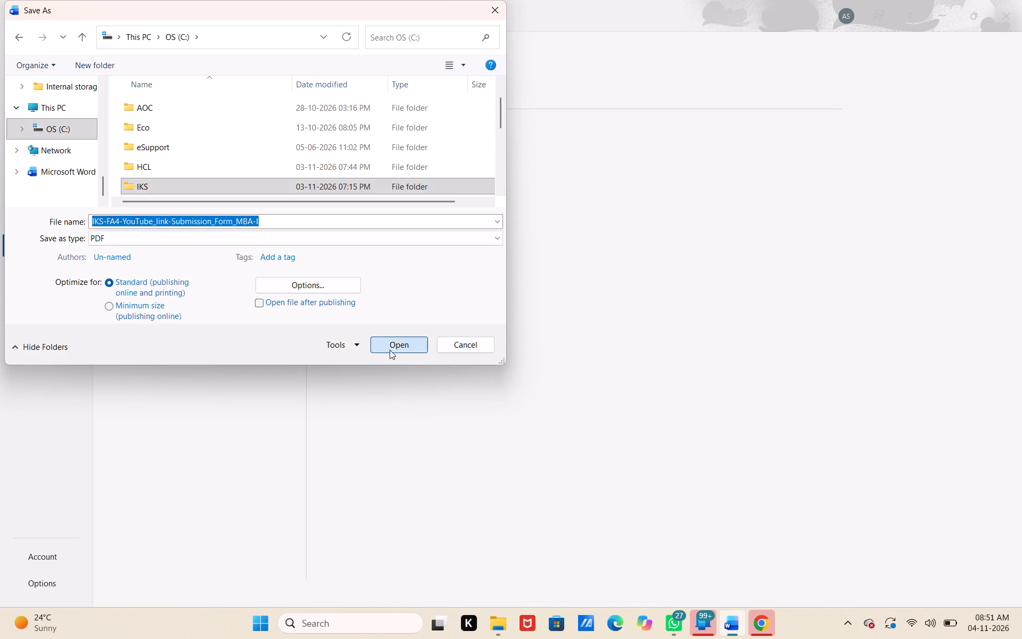
left_click(415, 351)
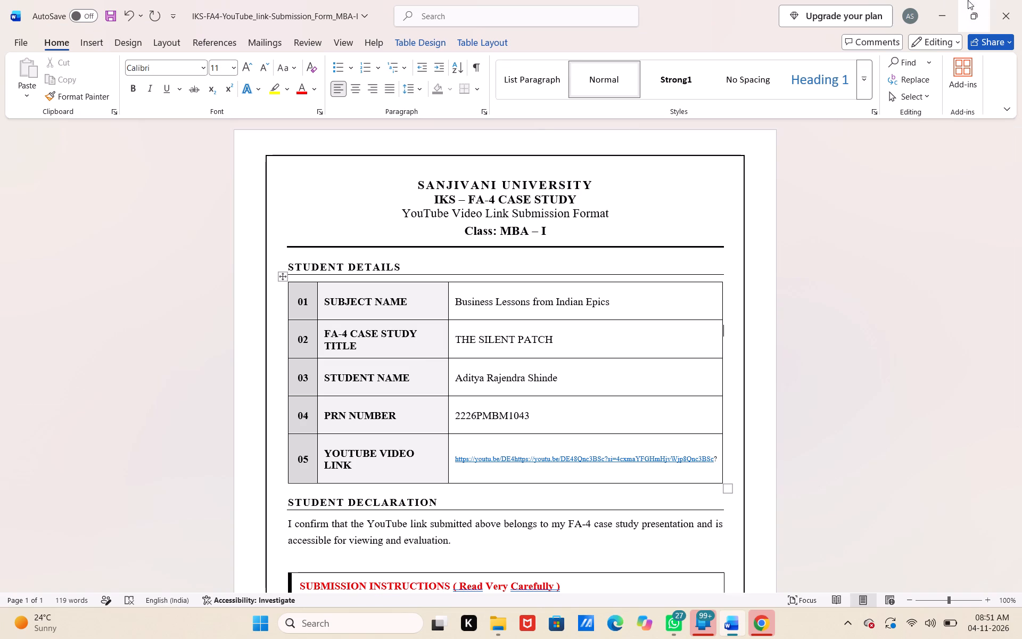
Close the form document and save its changes to the Word file in its current 2026-45 folder.
triple_click(998, 18)
left_click(998, 18)
left_click_drag(998, 18, 713, 368)
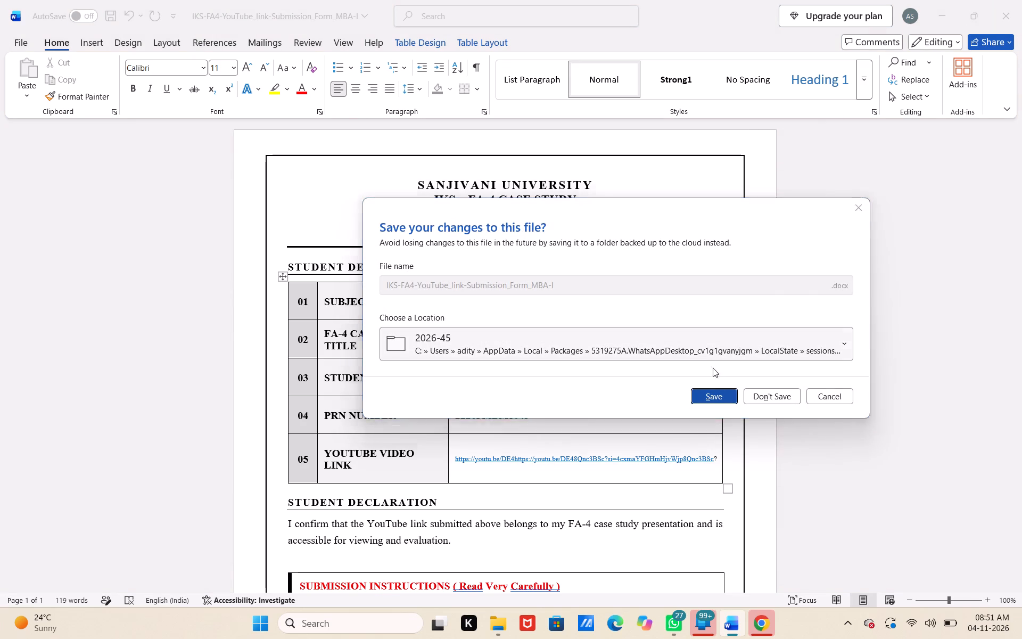
left_click_drag(713, 368, 713, 402)
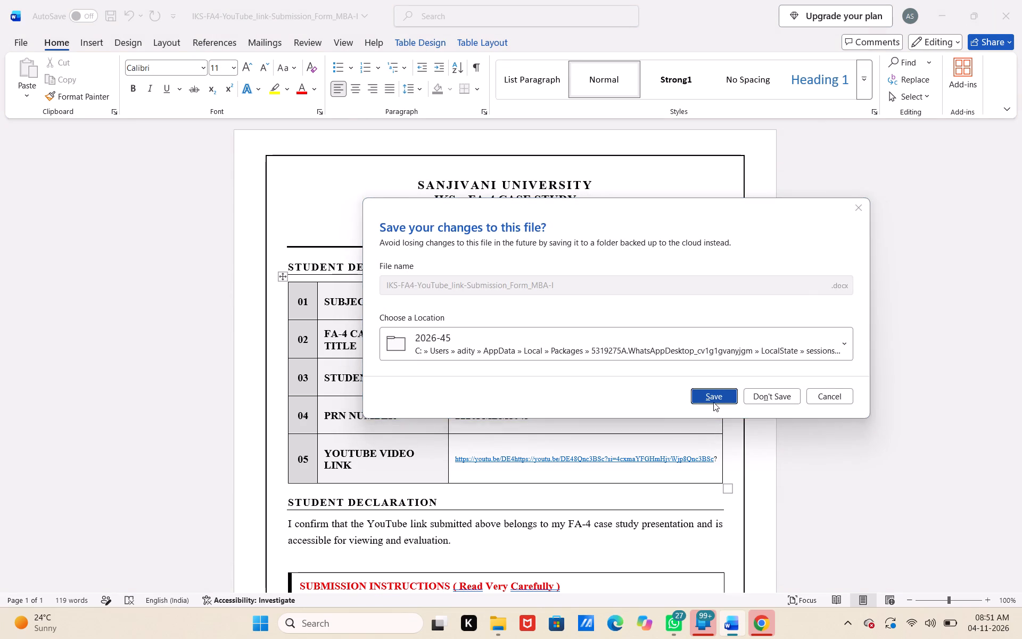